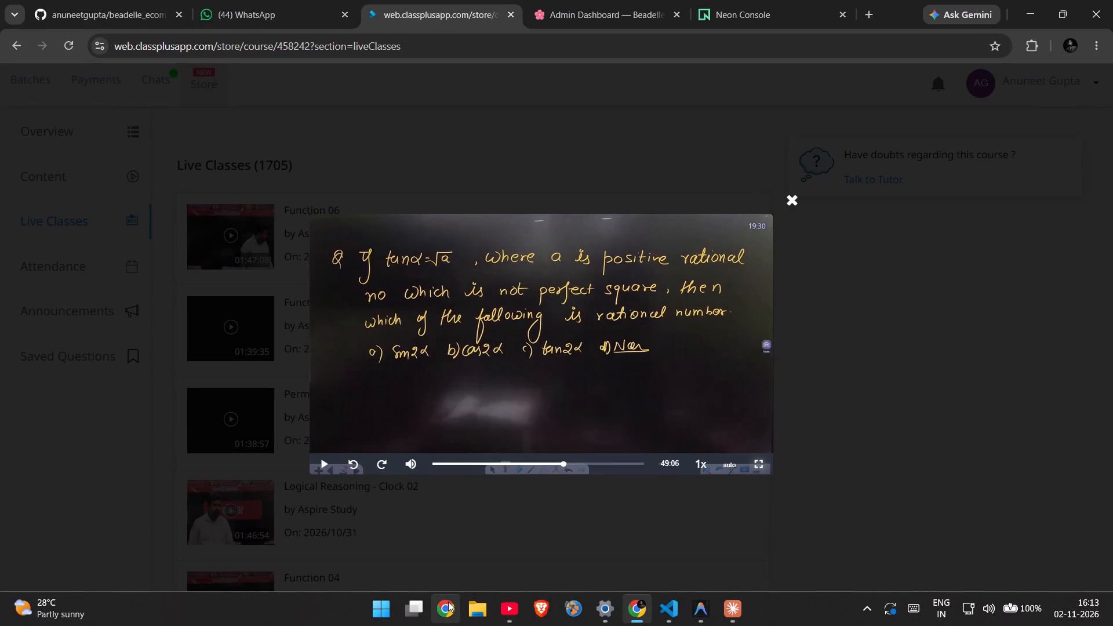
Using the Chrome profile with the photo avatar, open a new tab and start entering the canva.com address.
click(448, 602)
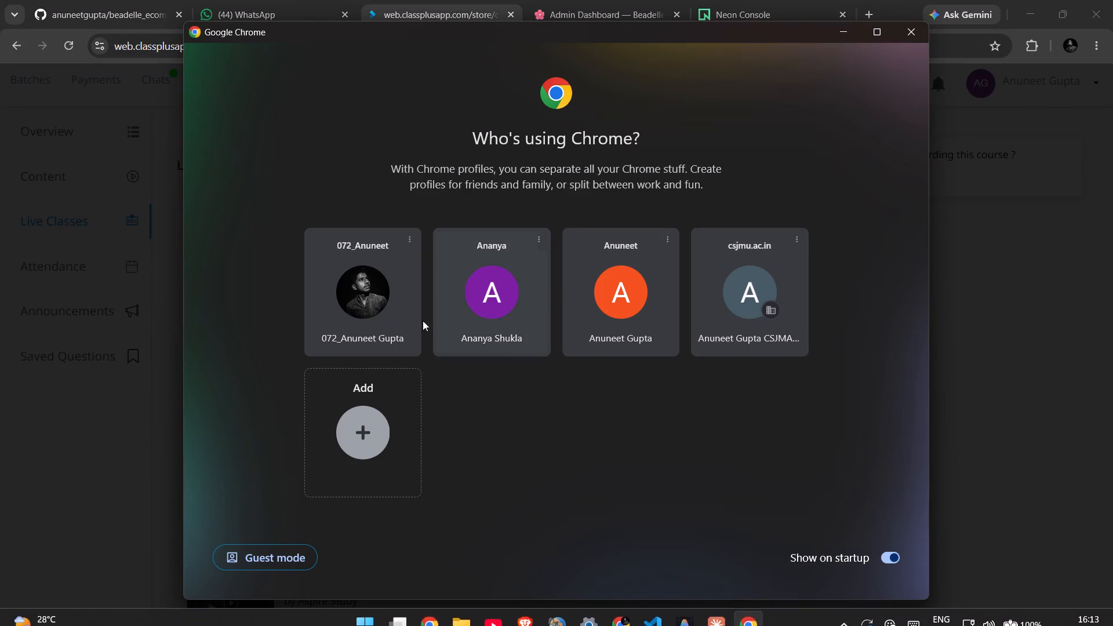
click(398, 330)
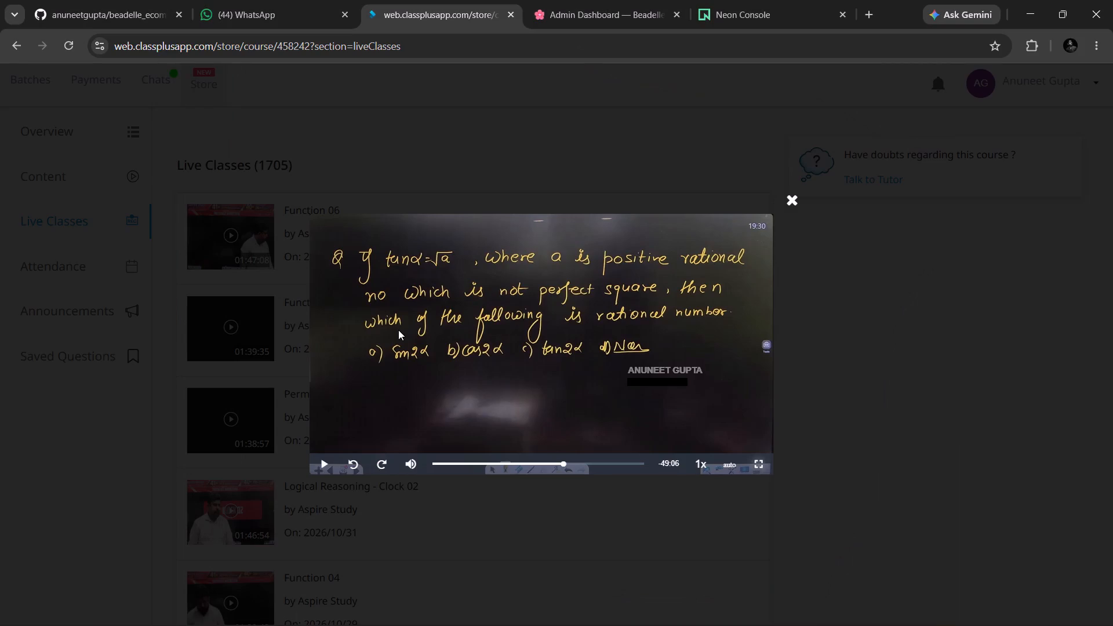
click(871, 14)
key(c)
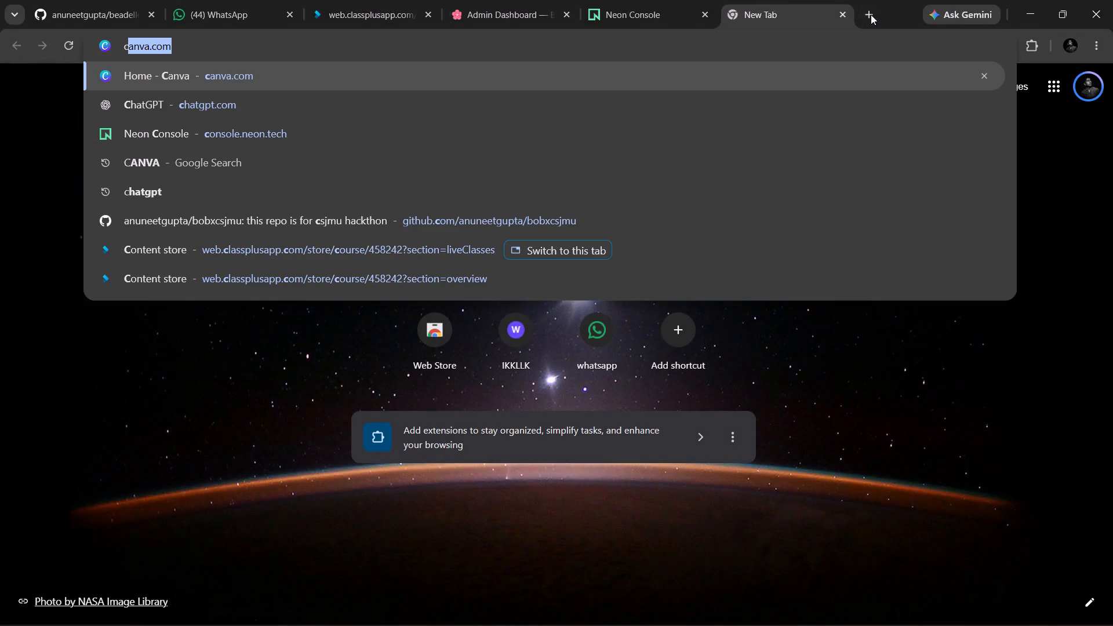
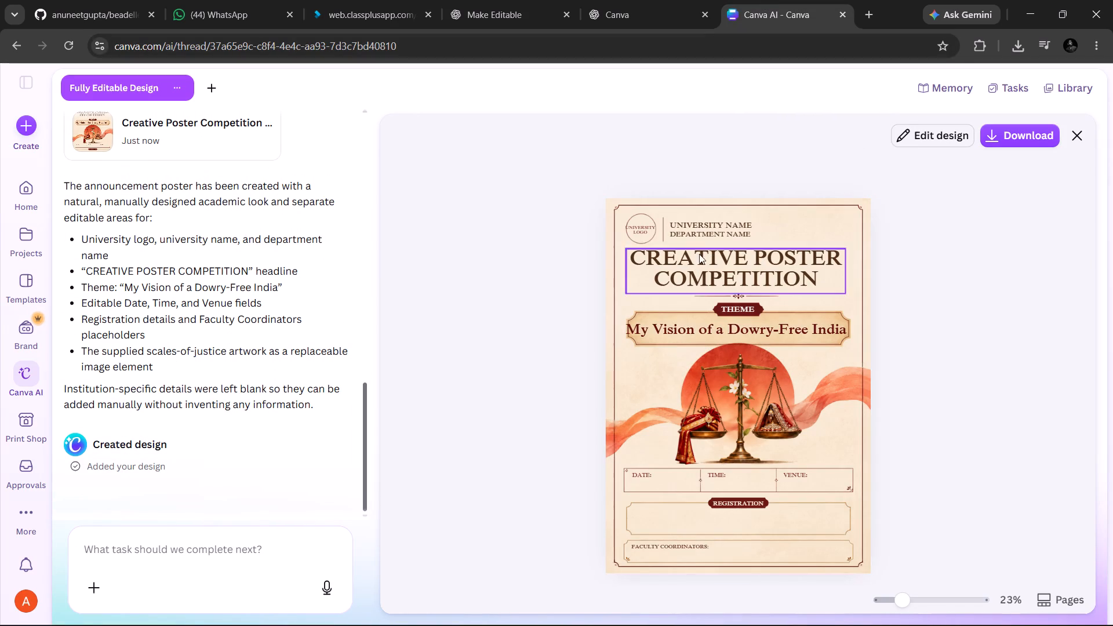
Open the generated Creative Poster Competition design for editing in the full design editor.
click(917, 125)
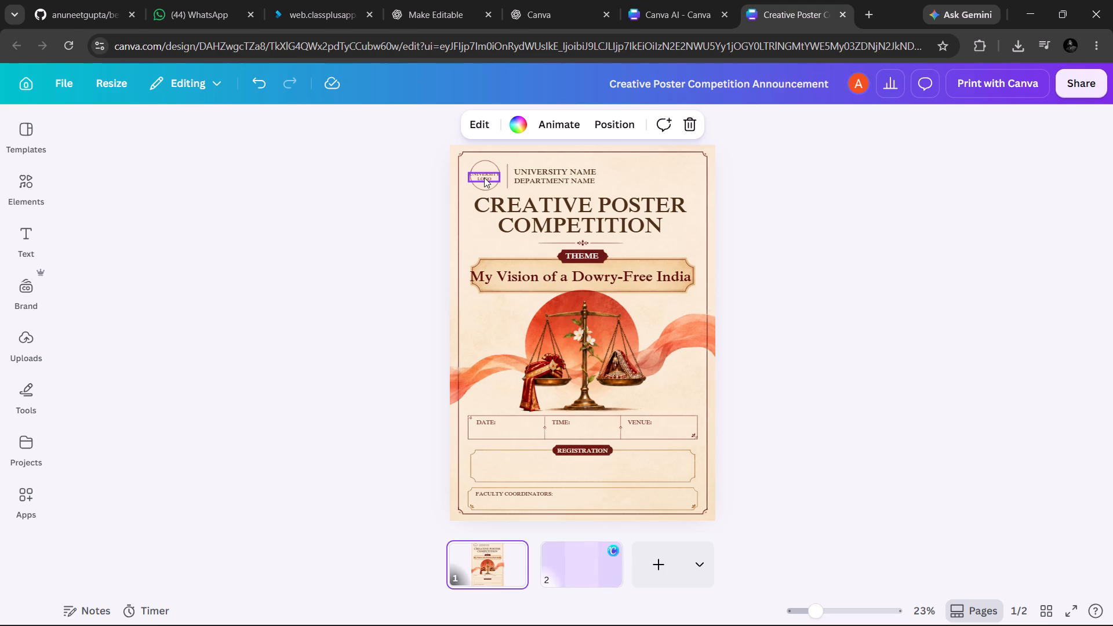
Upload the red circular university logo from the Downloads folder into the Creative Poster Competition Announcement design's uploads.
click(28, 351)
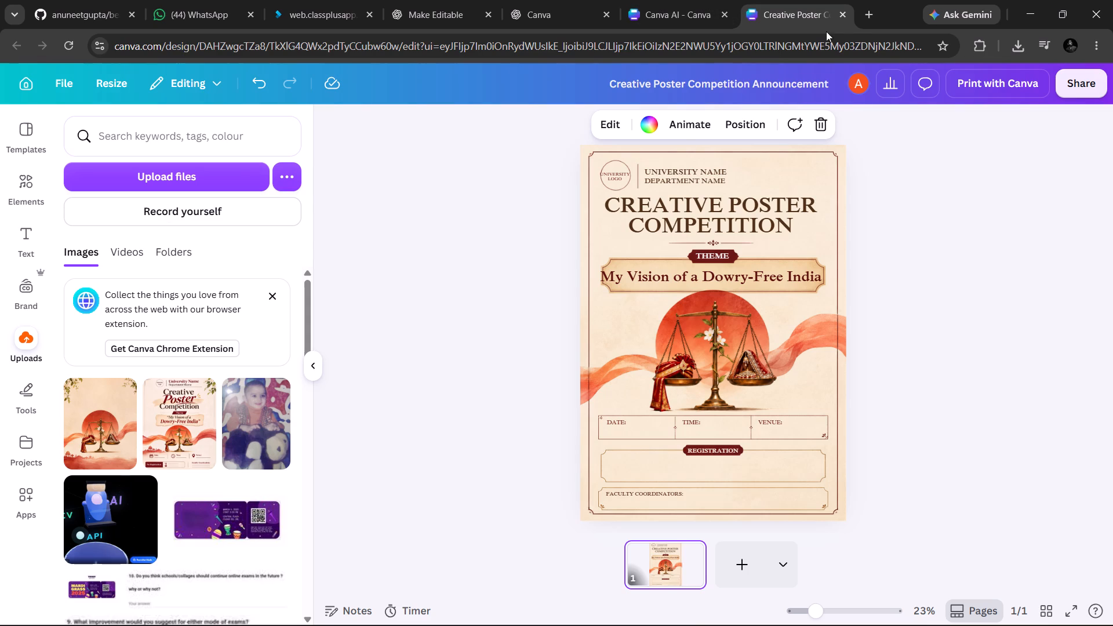
click(148, 163)
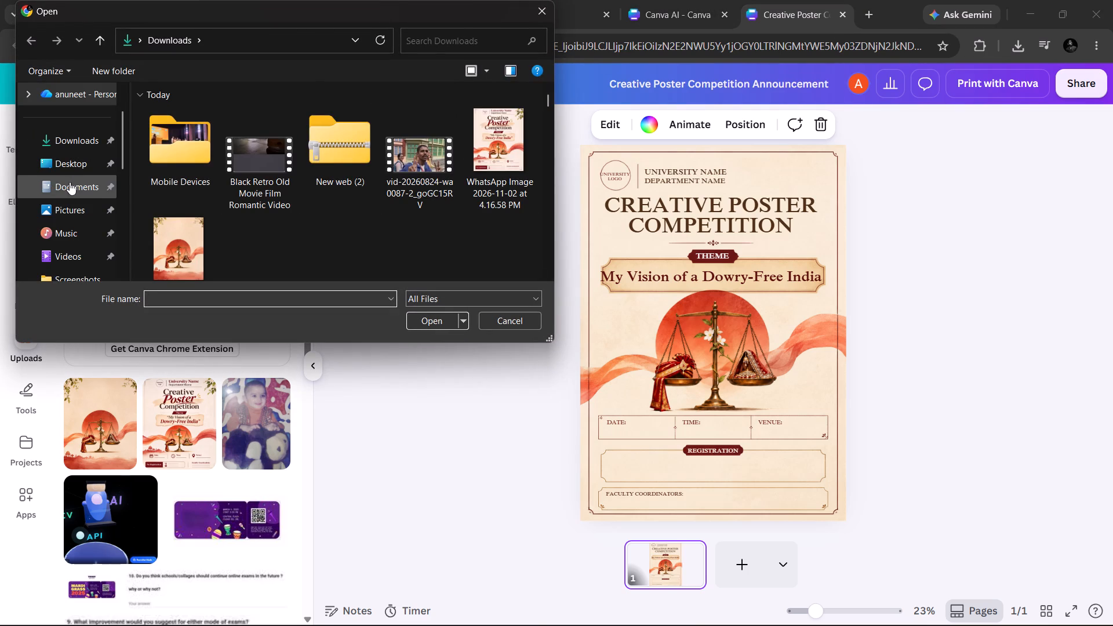
double_click(89, 147)
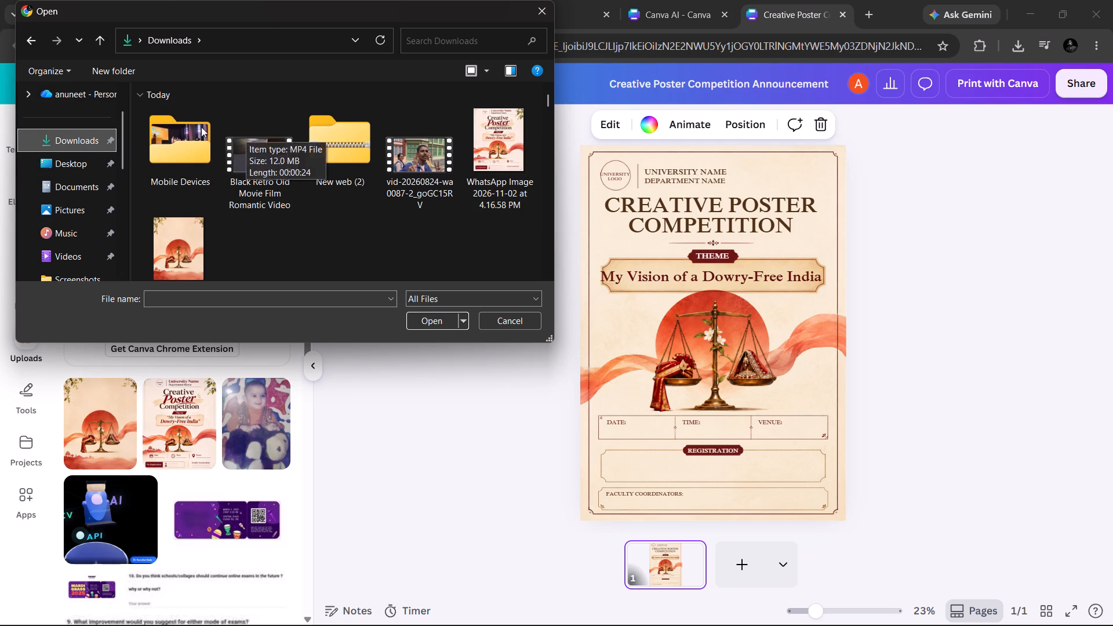
click(57, 134)
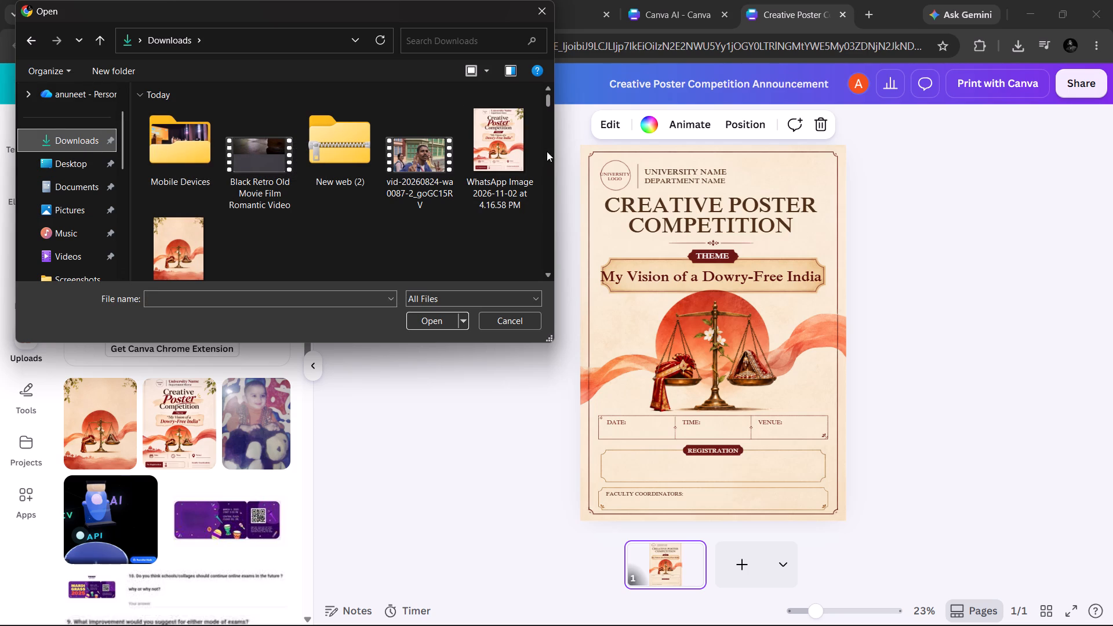
drag(550, 101, 551, 140)
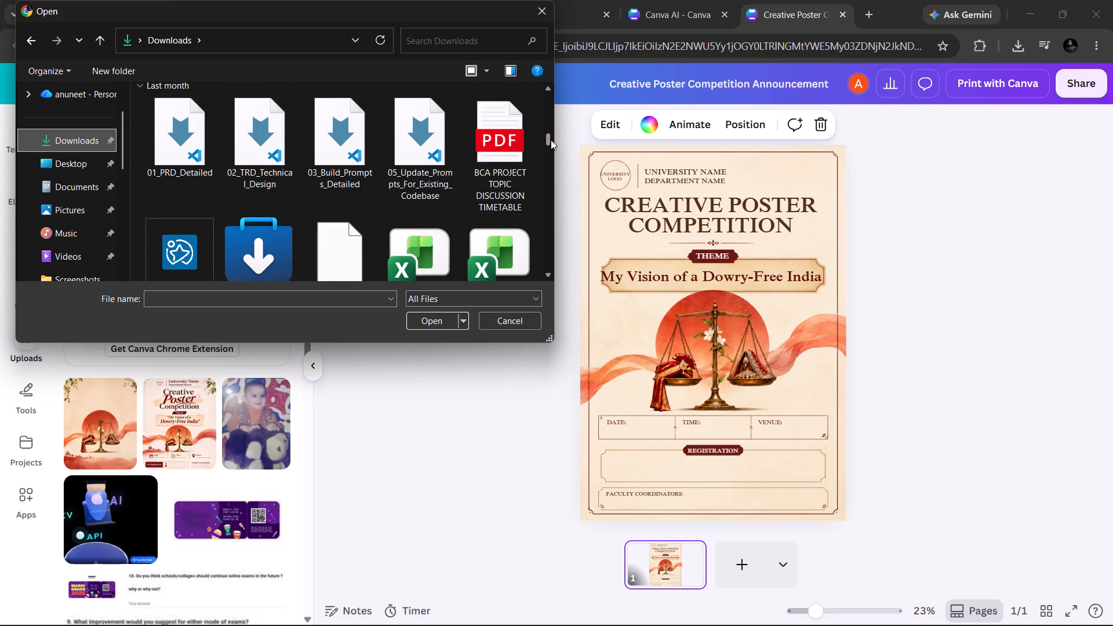
drag(551, 140, 542, 184)
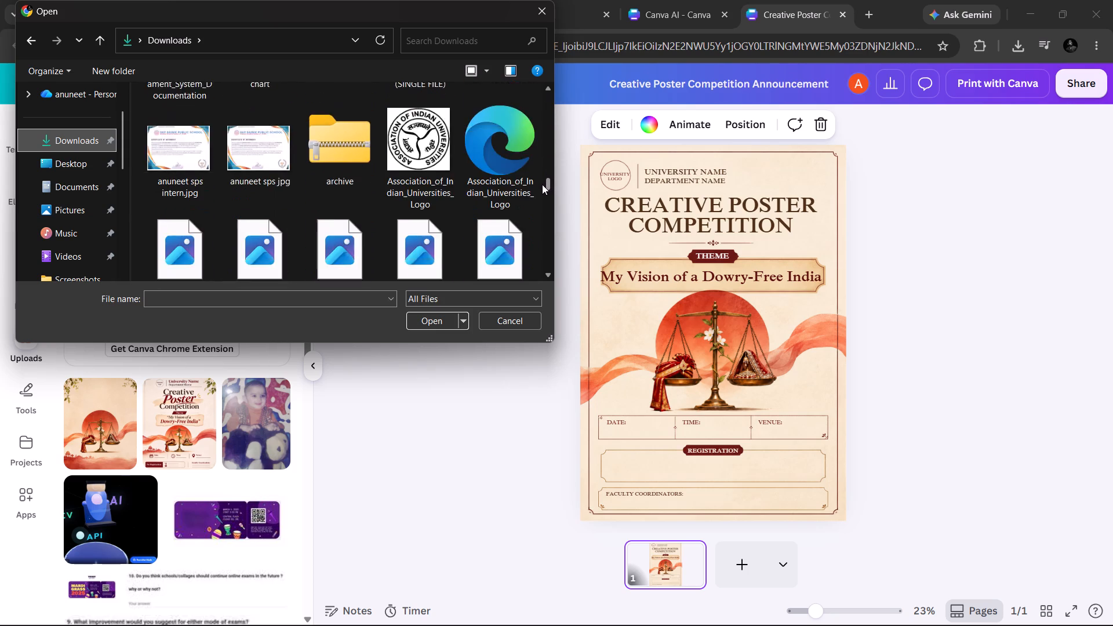
drag(542, 184, 540, 183)
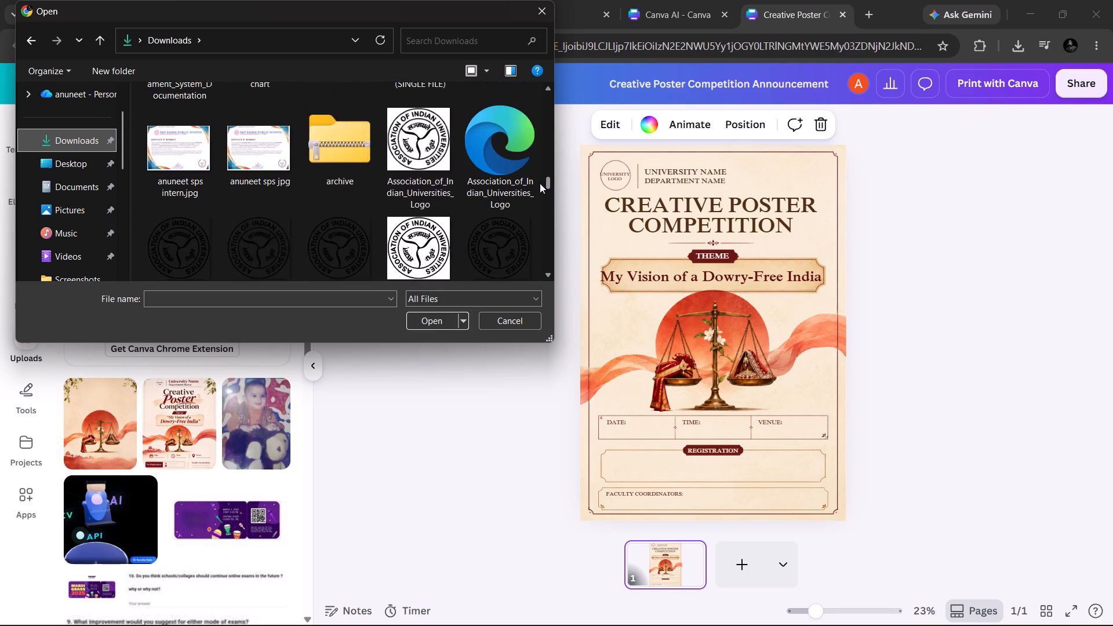
drag(540, 183, 540, 184)
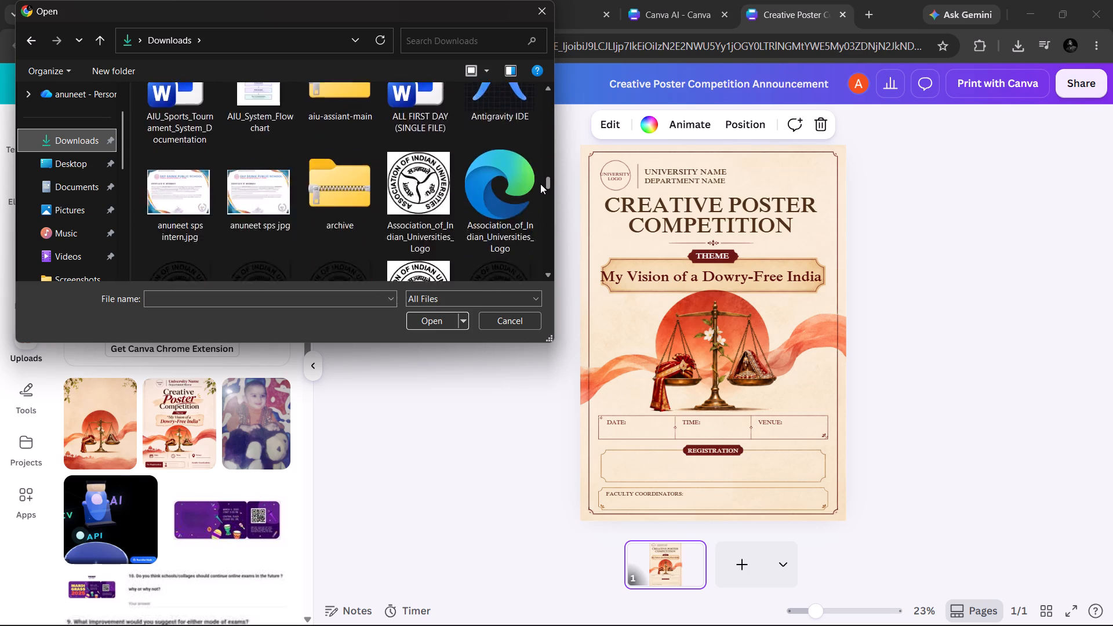
drag(540, 184, 537, 191)
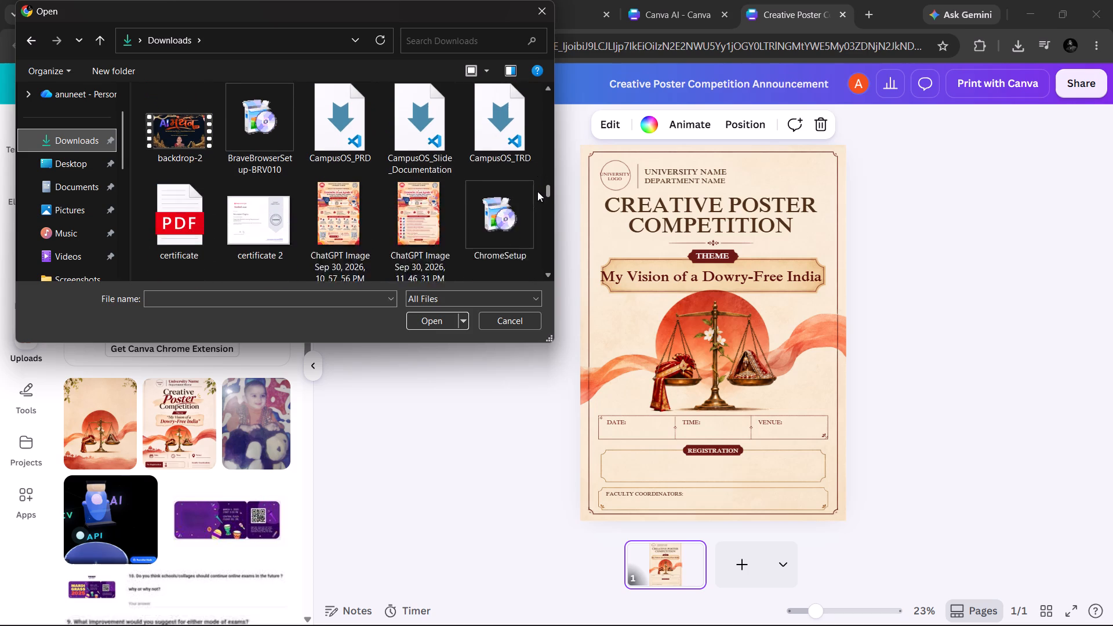
drag(537, 191, 538, 180)
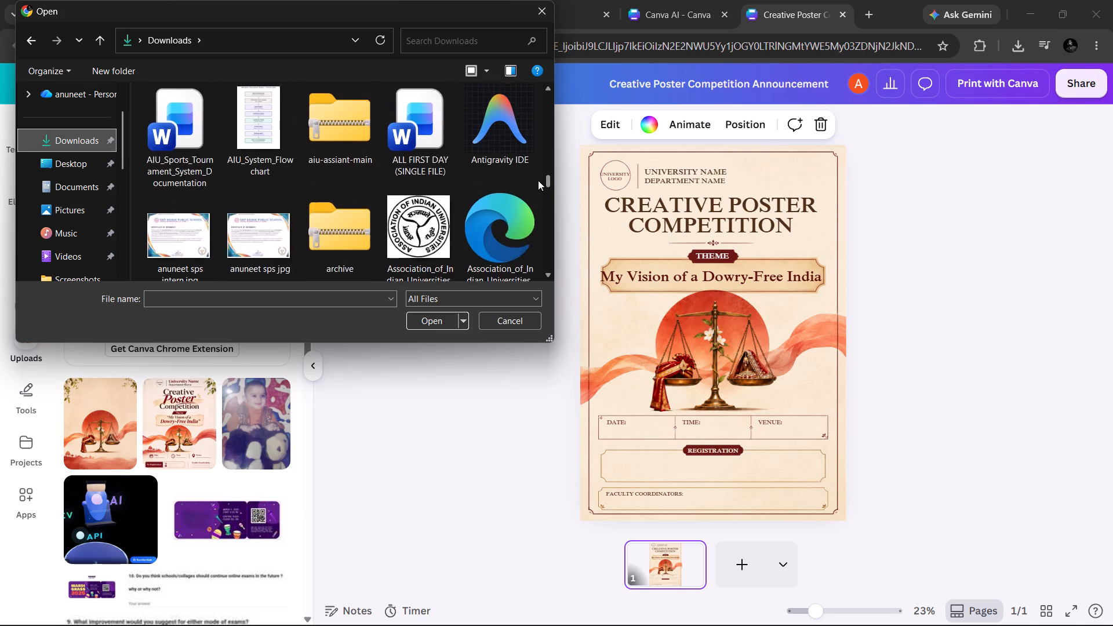
drag(538, 180, 541, 159)
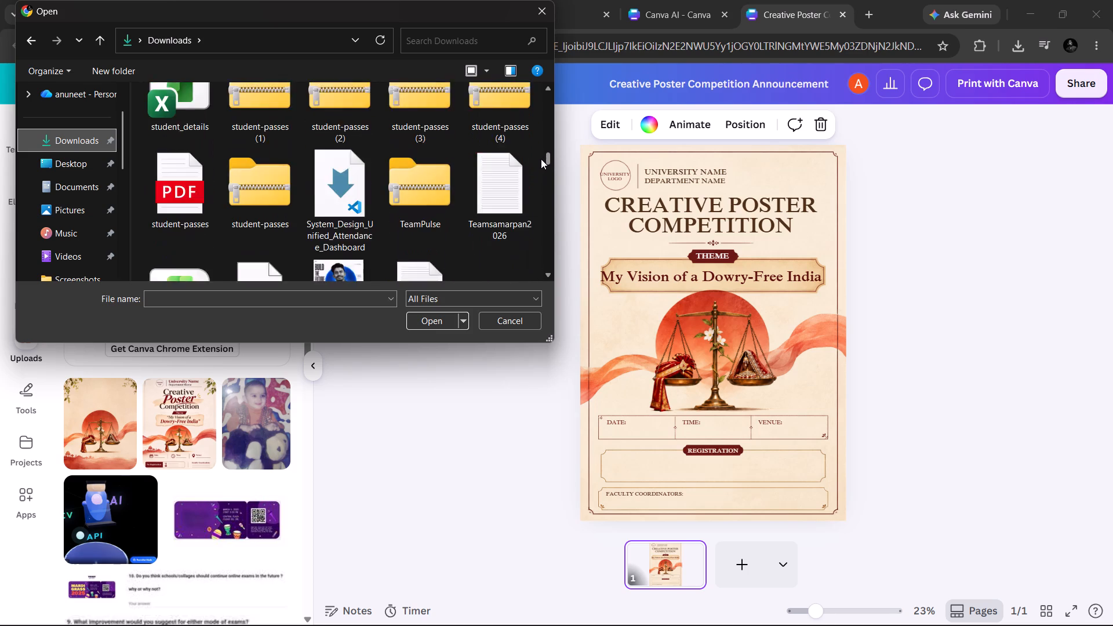
drag(541, 159, 544, 148)
click(544, 147)
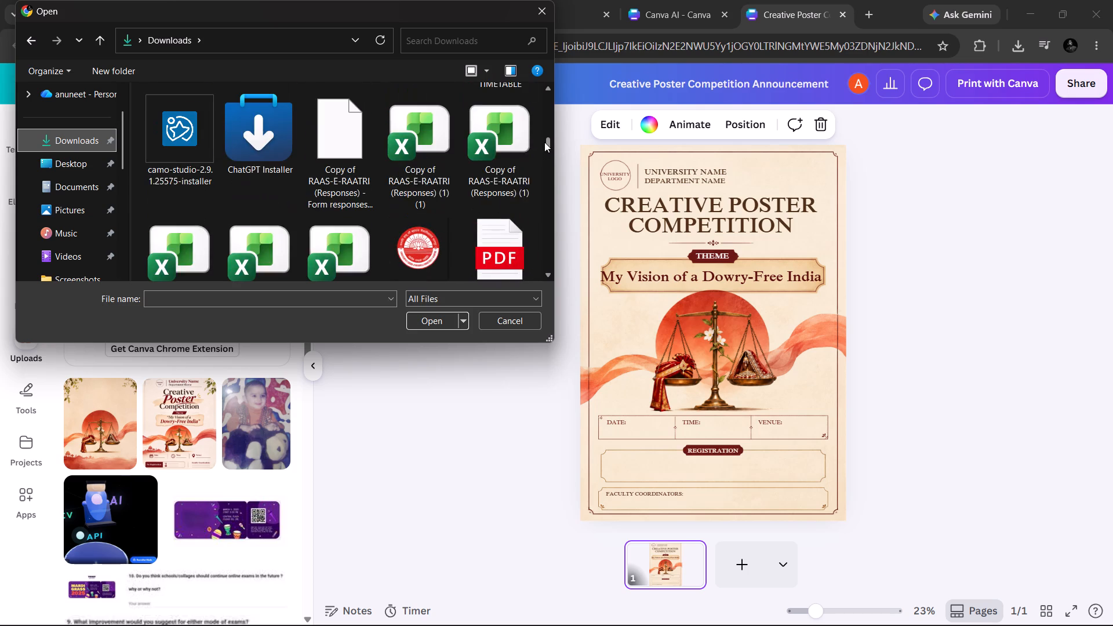
double_click(438, 230)
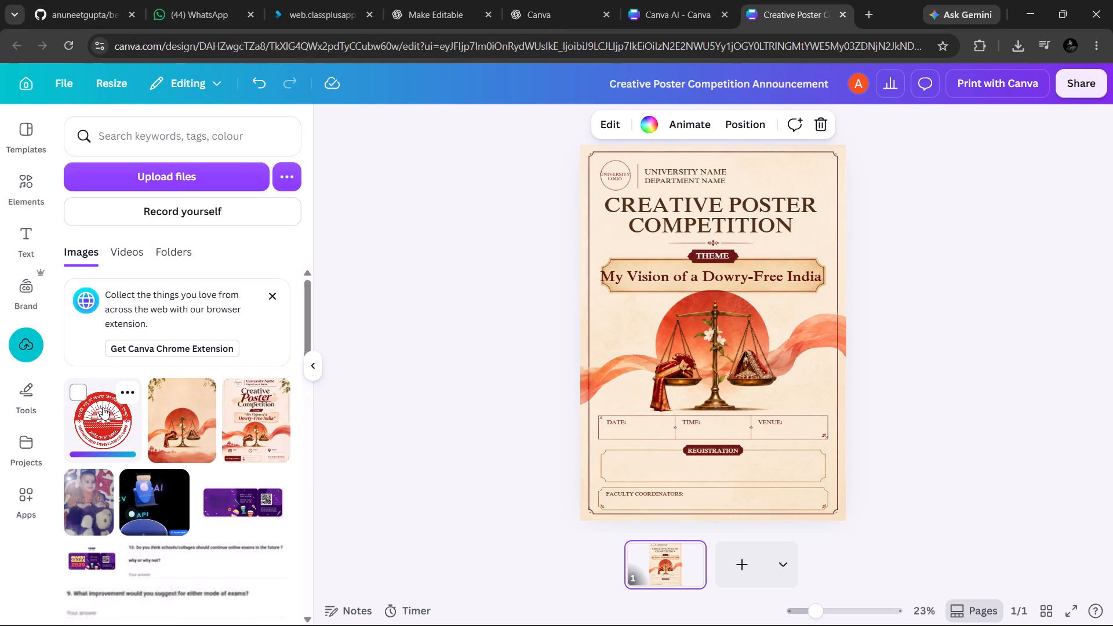
Place the uploaded red logo over the poster's circular logo placeholder and delete the "UNIVERSITY LOGO" text there.
drag(103, 407, 505, 241)
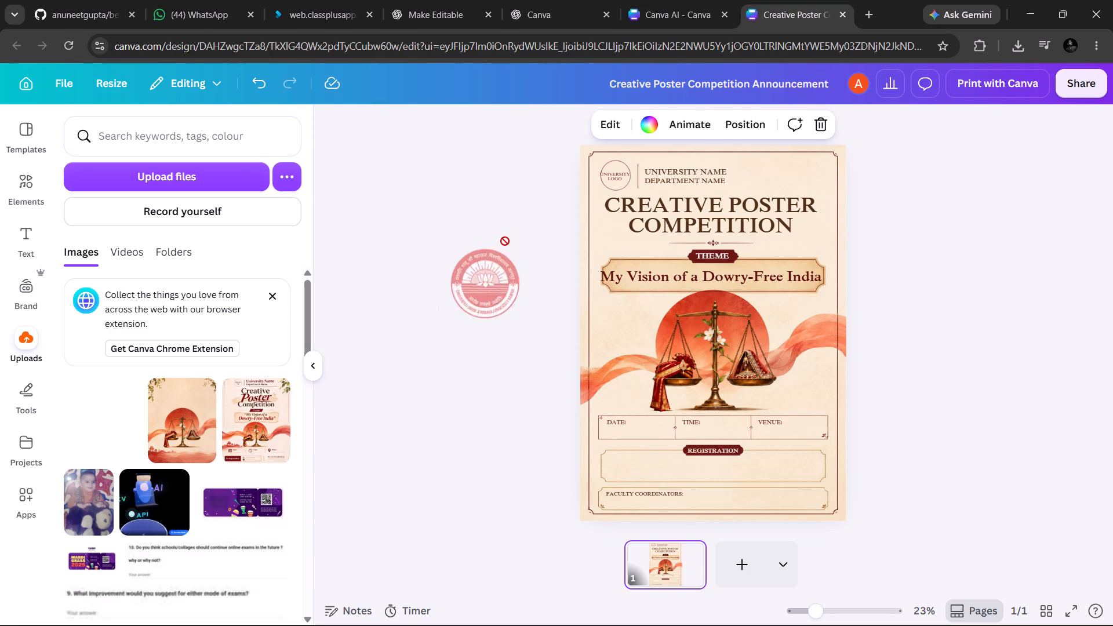
drag(505, 241, 609, 187)
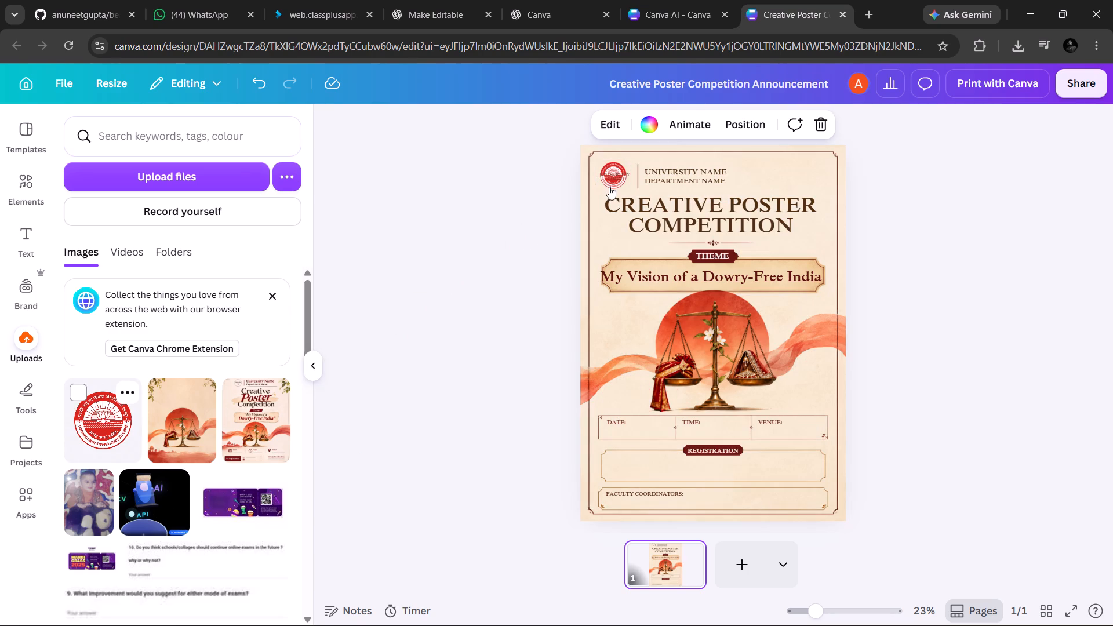
click(613, 181)
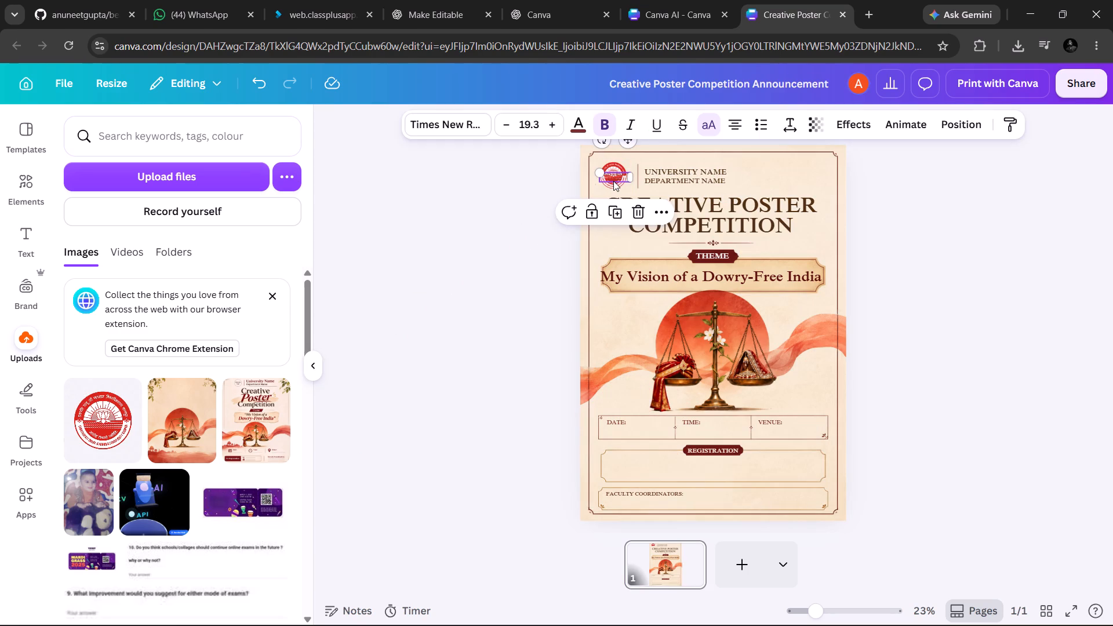
key(Delete)
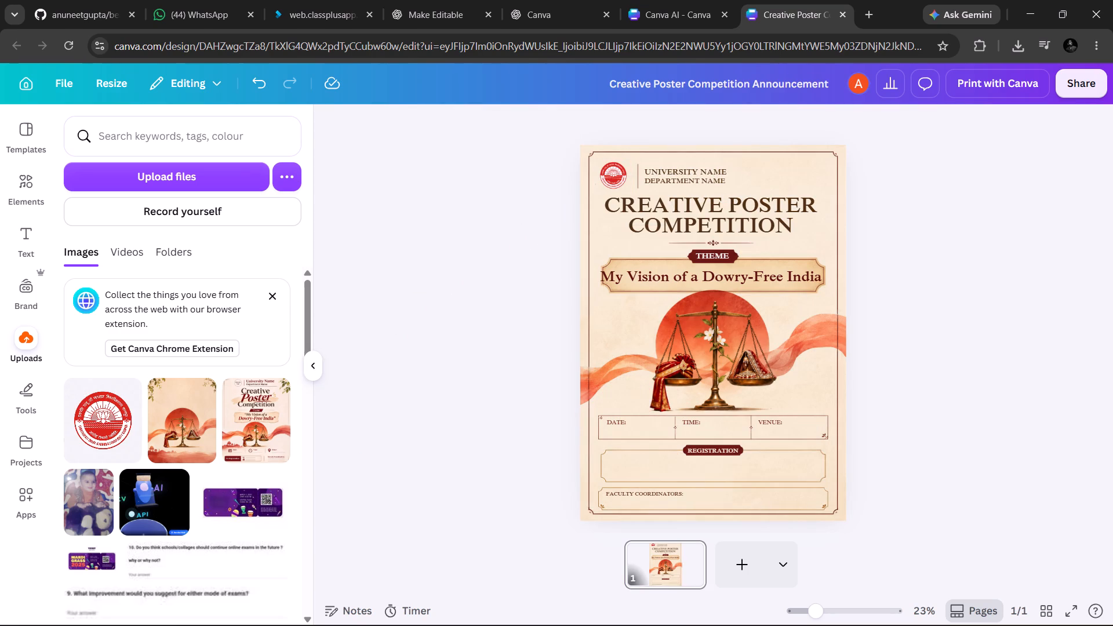
Enlarge the placed university logo slightly in the poster header.
click(618, 163)
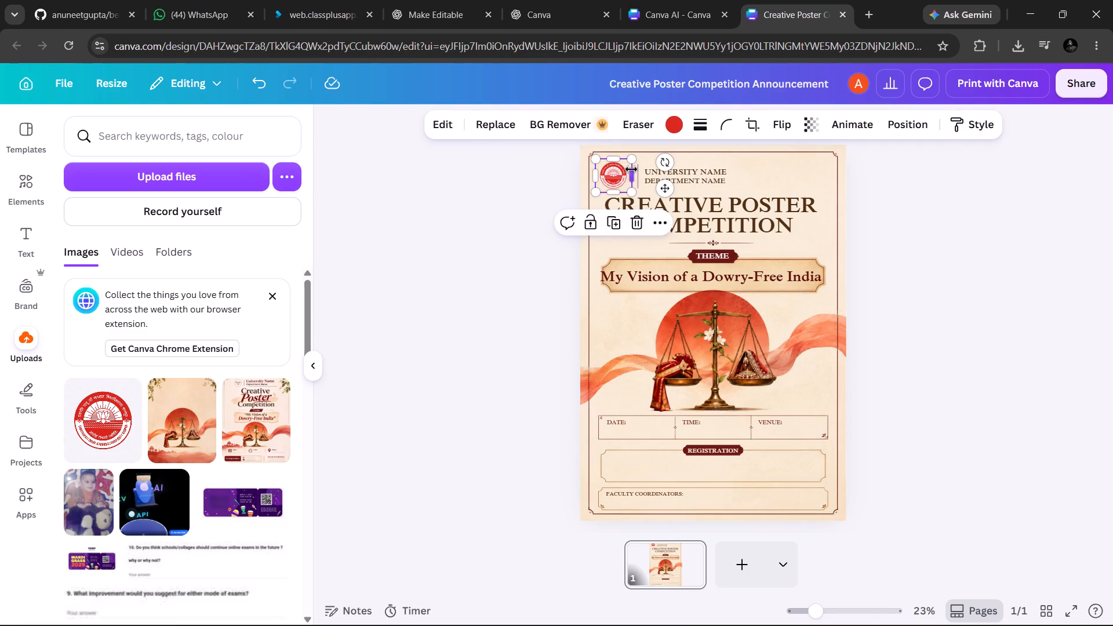
click(633, 173)
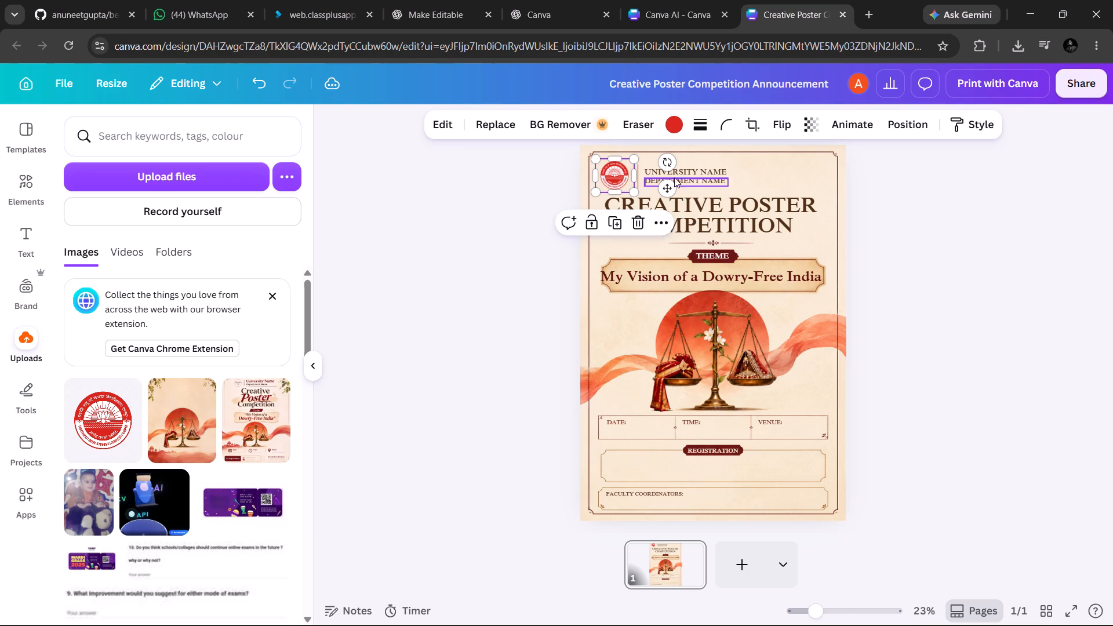
Replace the "UNIVERSITY NAME" placeholder with "Chhatrapati Shahu Ji Maharaj University", copied from a Google search for the university.
click(695, 169)
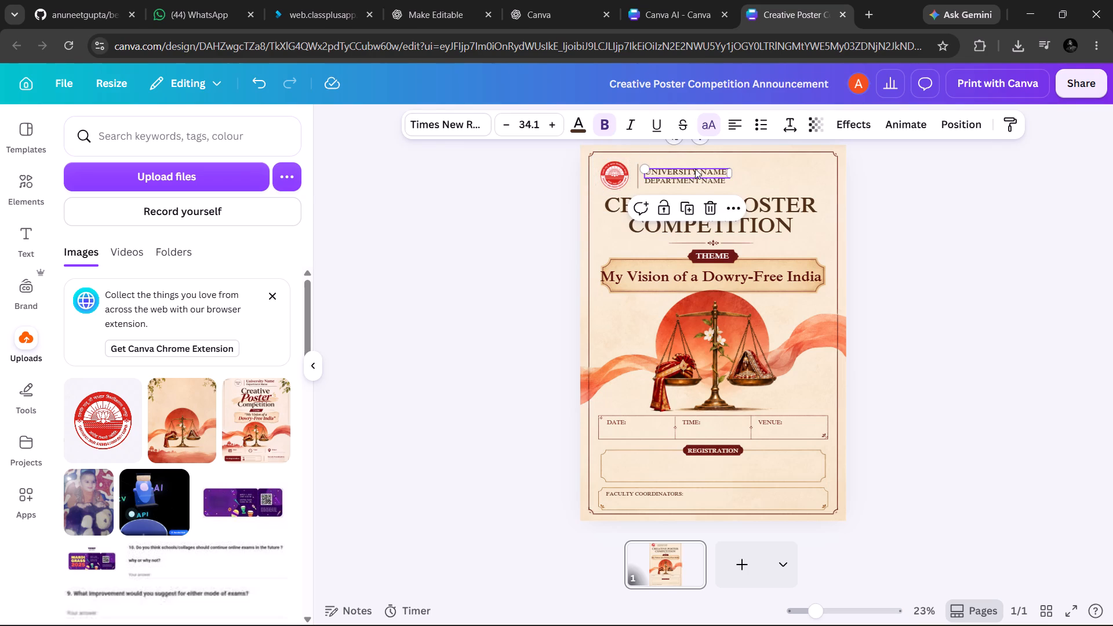
click(695, 169)
key(BackSpace)
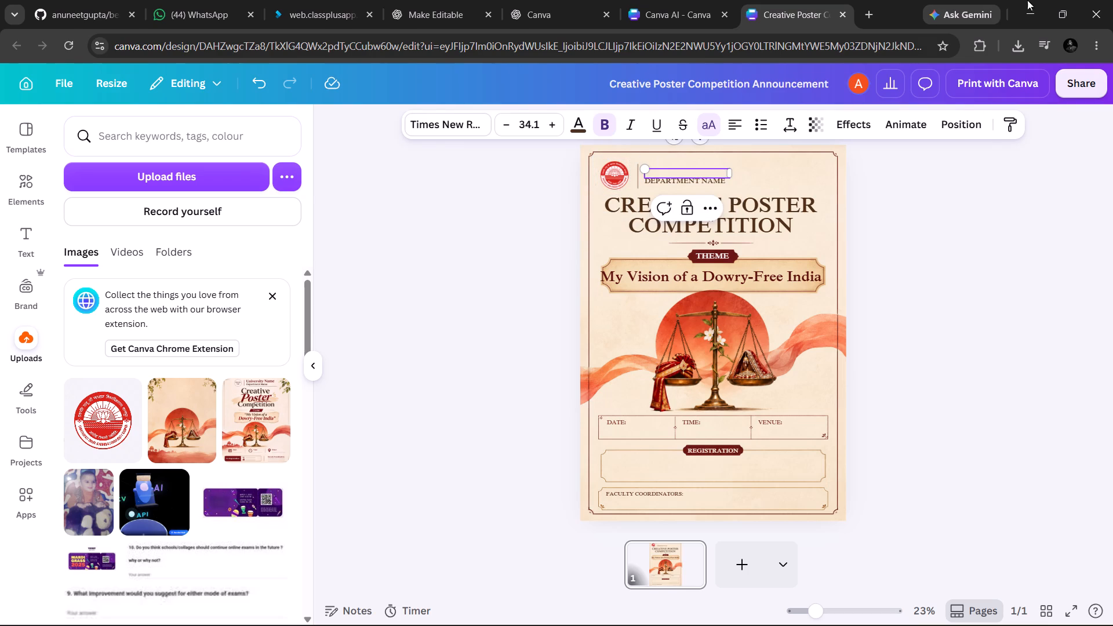
click(871, 19)
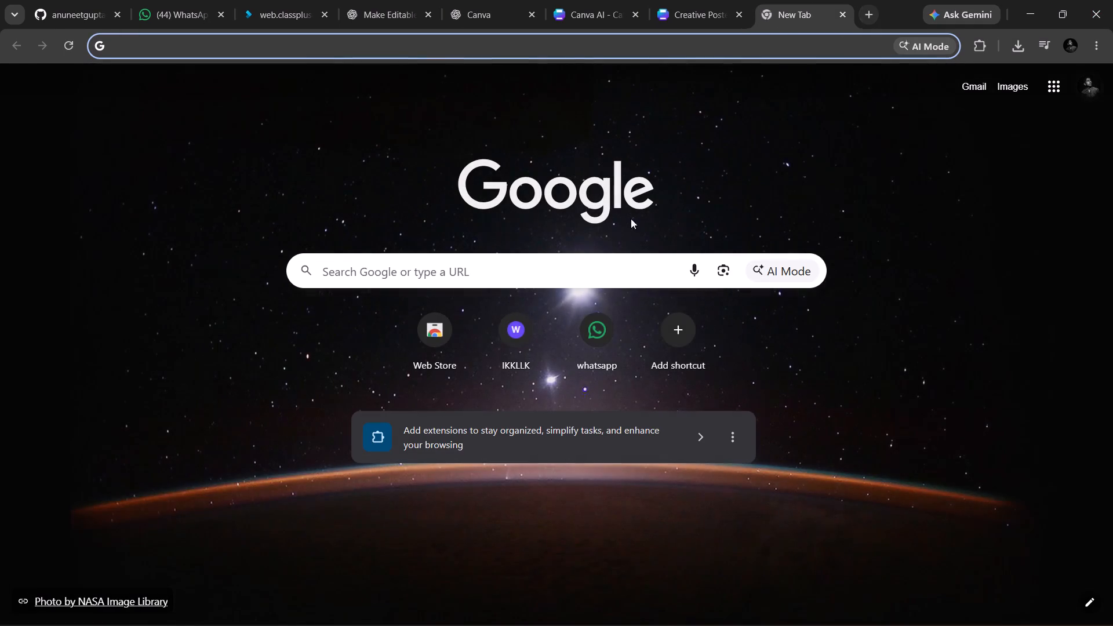
click(562, 271)
text(chh)
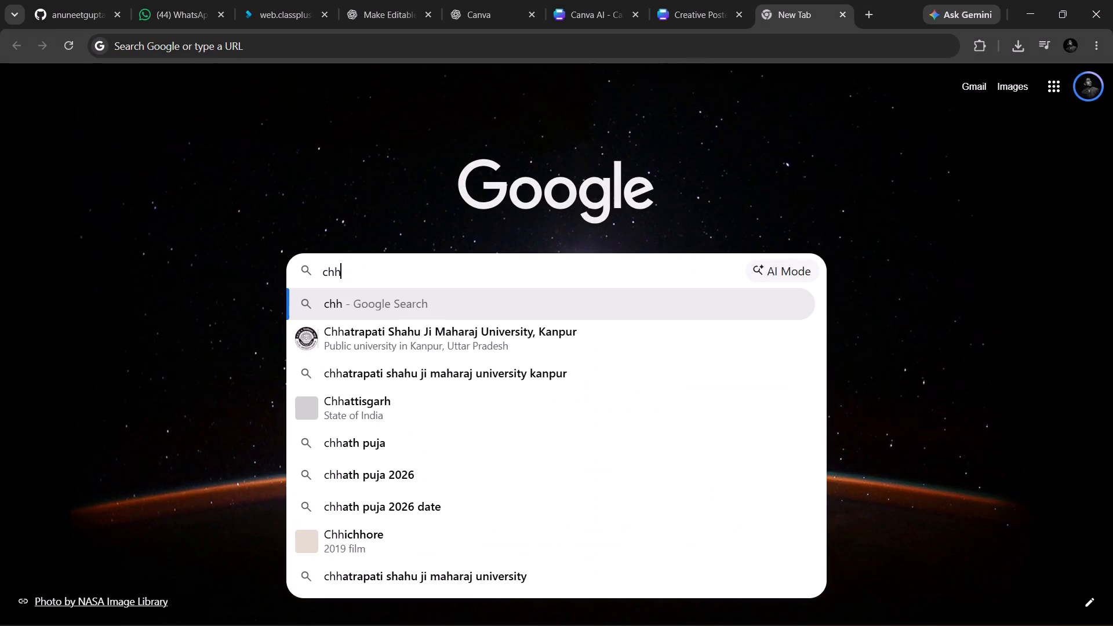
click(511, 327)
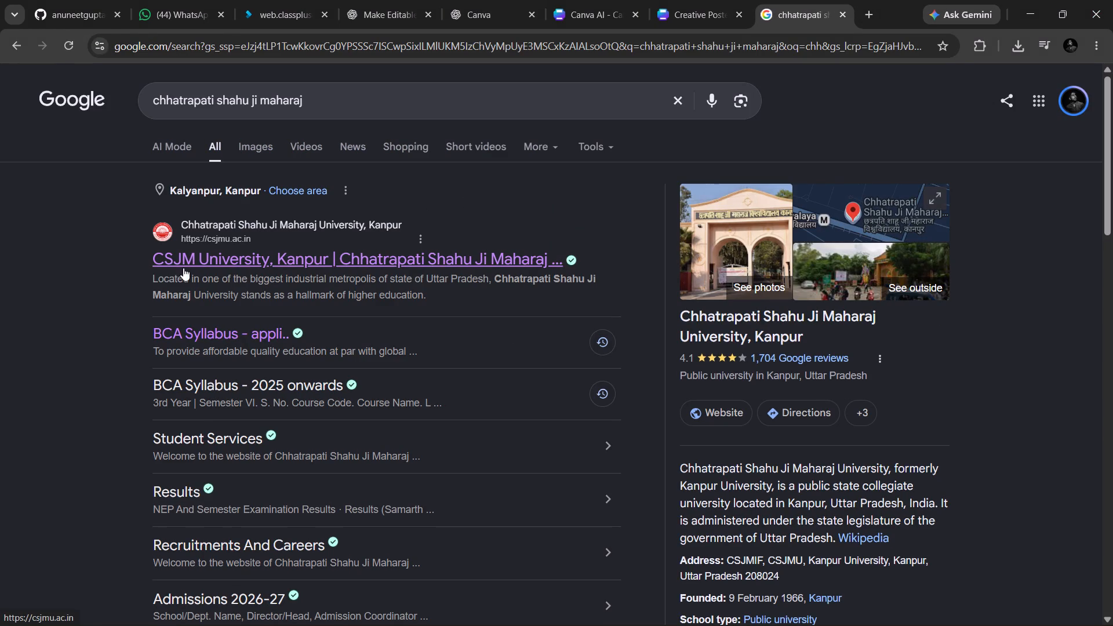
drag(154, 257, 382, 246)
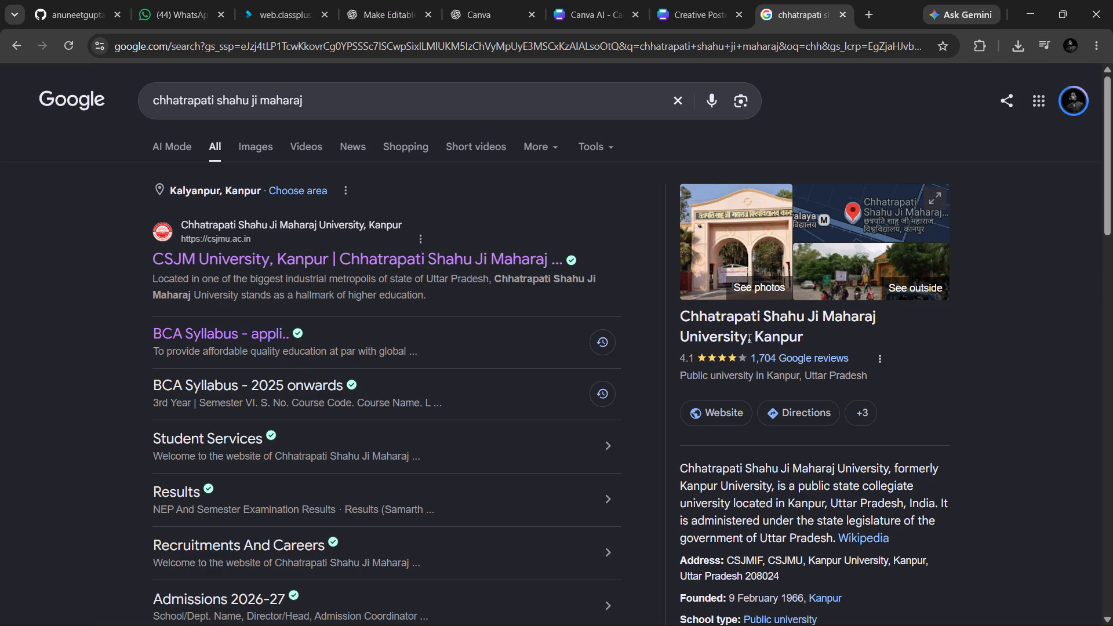
drag(745, 337, 668, 312)
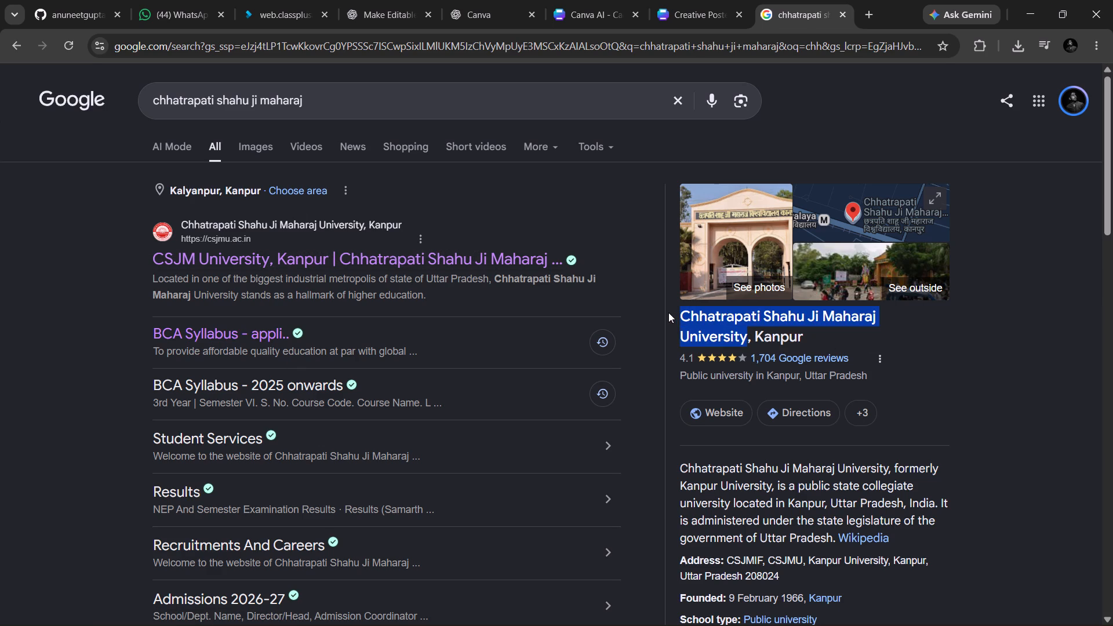
key(ctrl+c)
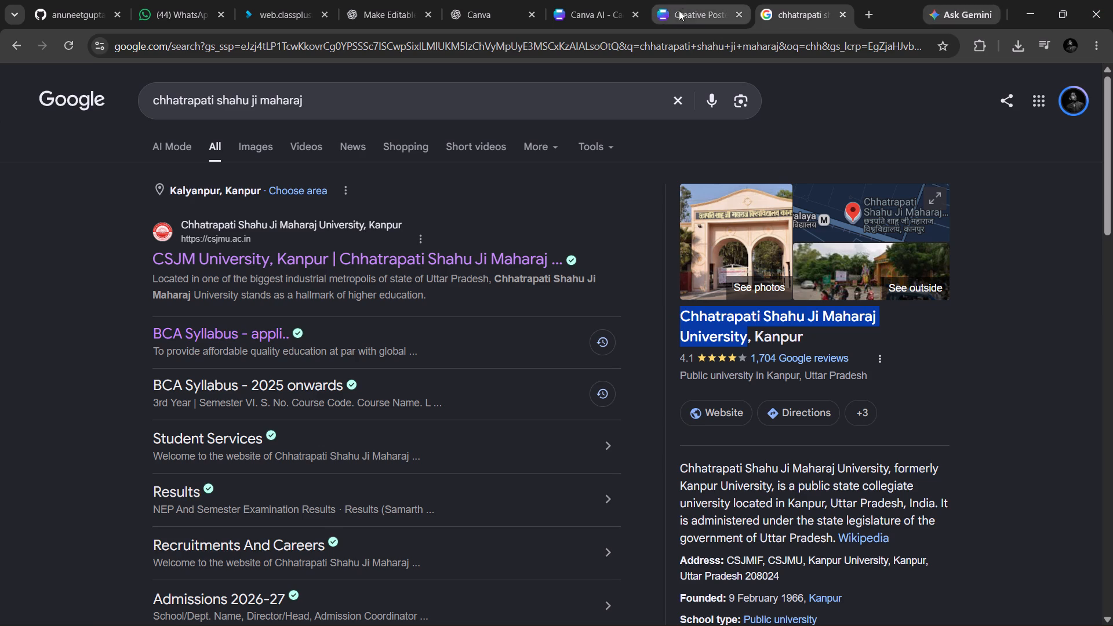
click(684, 8)
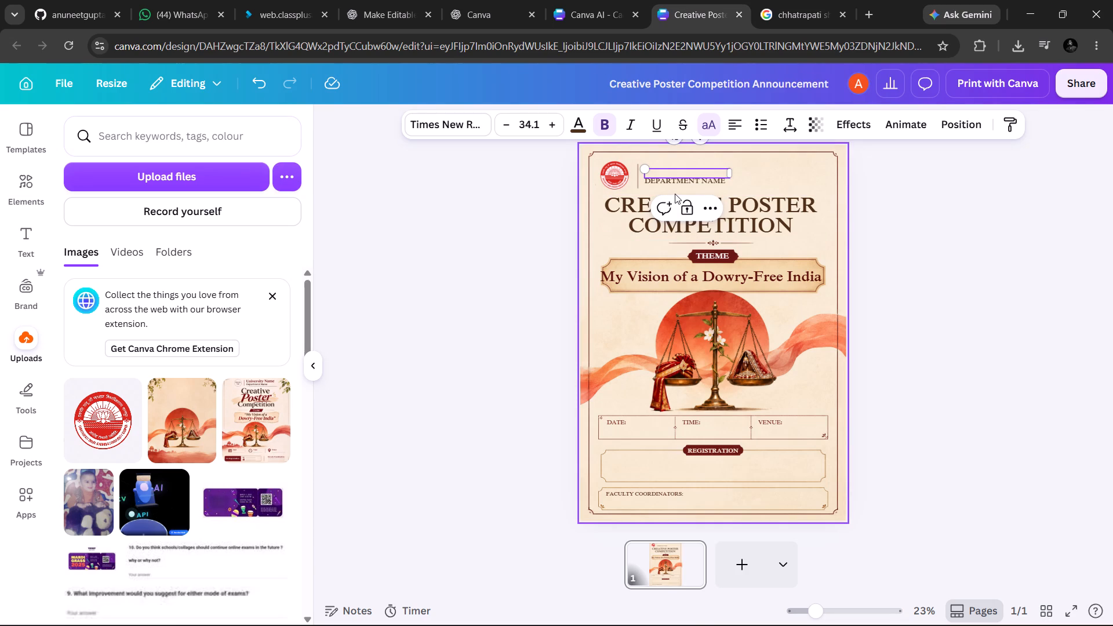
key(ctrl+v)
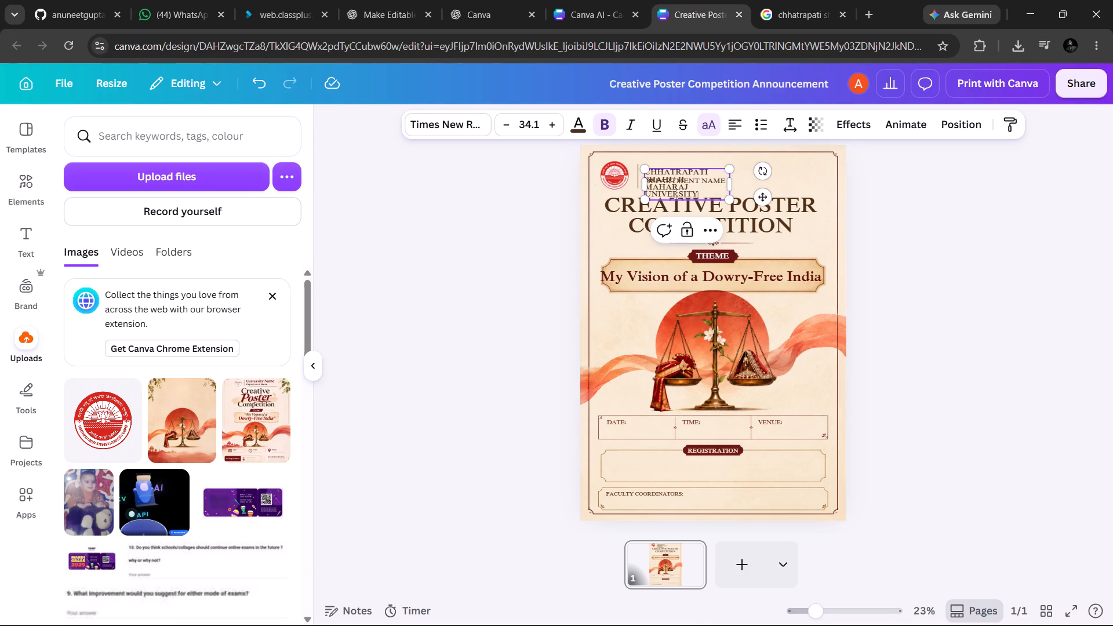
Move the university name up clear of the department name and widen its text box to about 34 so it fits on one line.
drag(731, 185, 772, 143)
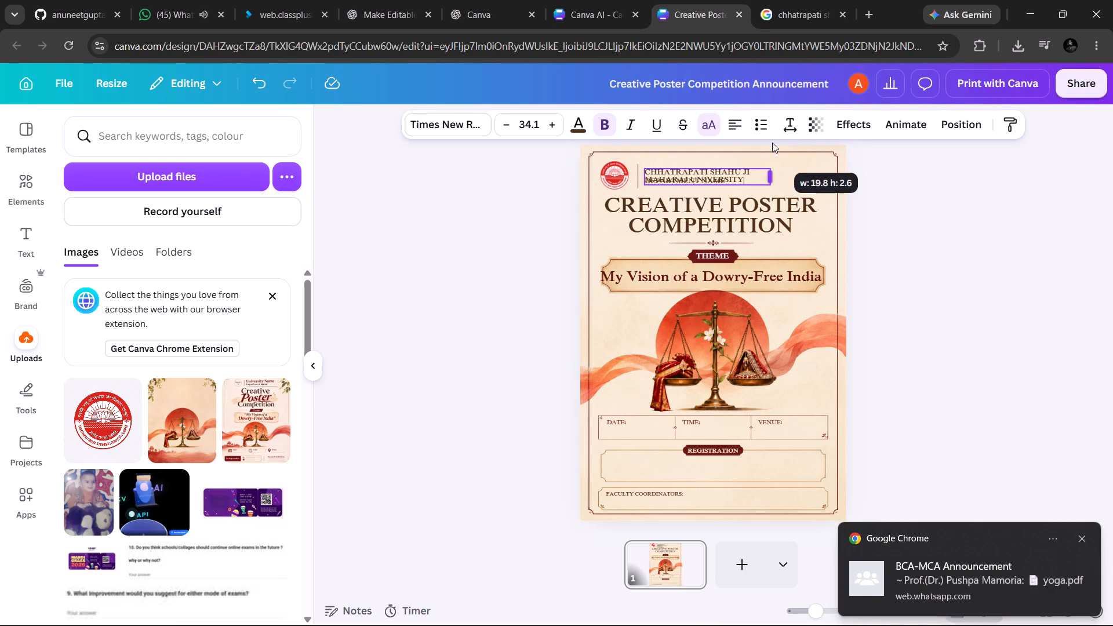
drag(772, 143, 805, 39)
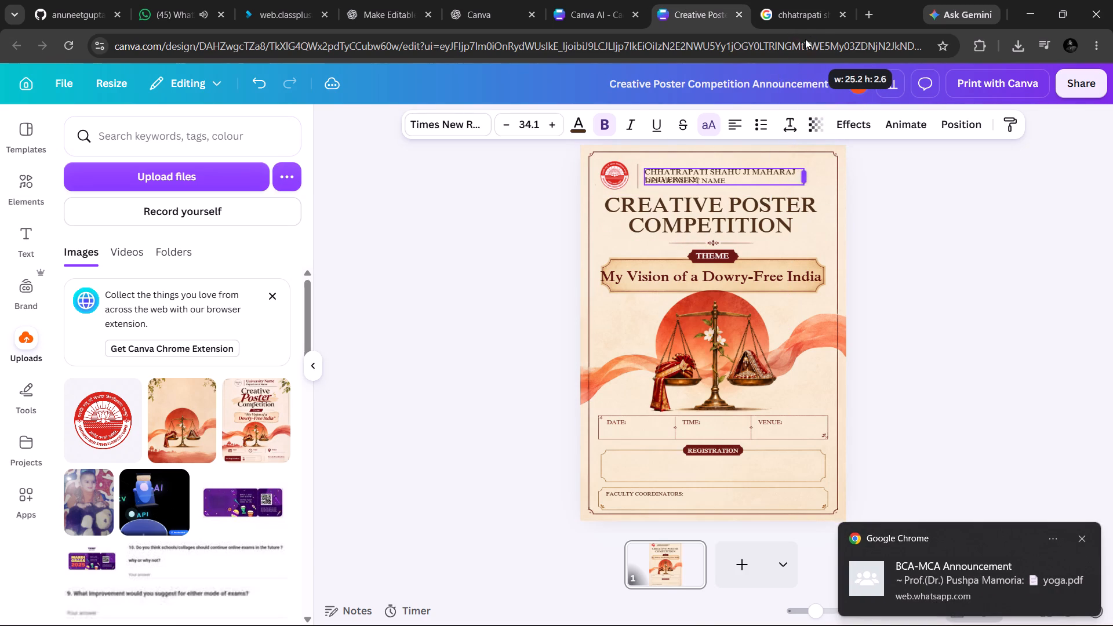
drag(805, 39, 842, 0)
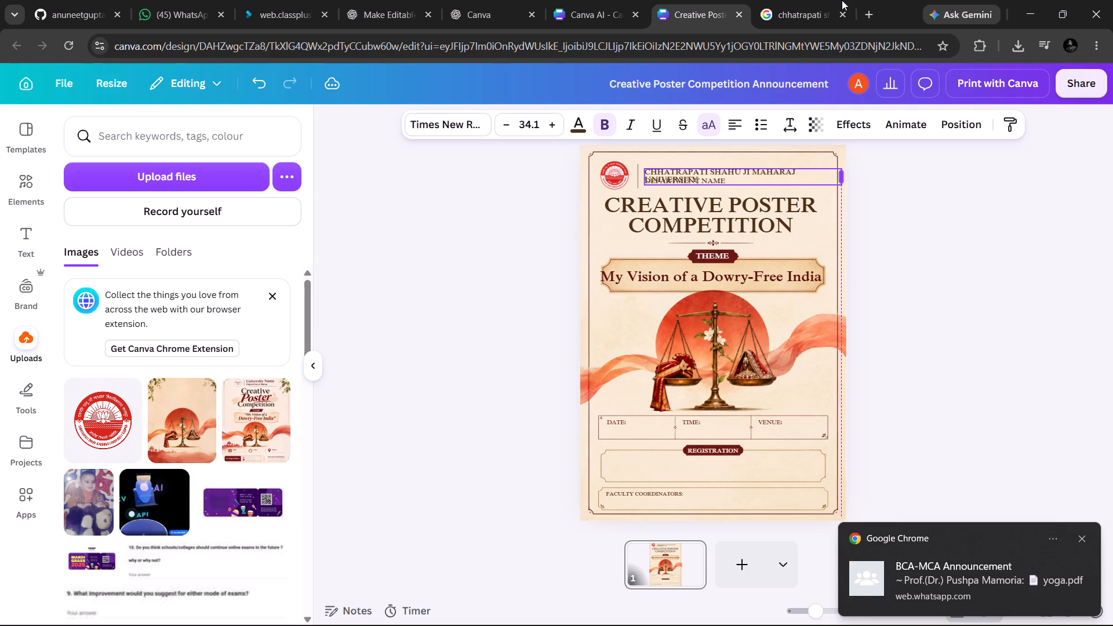
drag(842, 0, 836, 0)
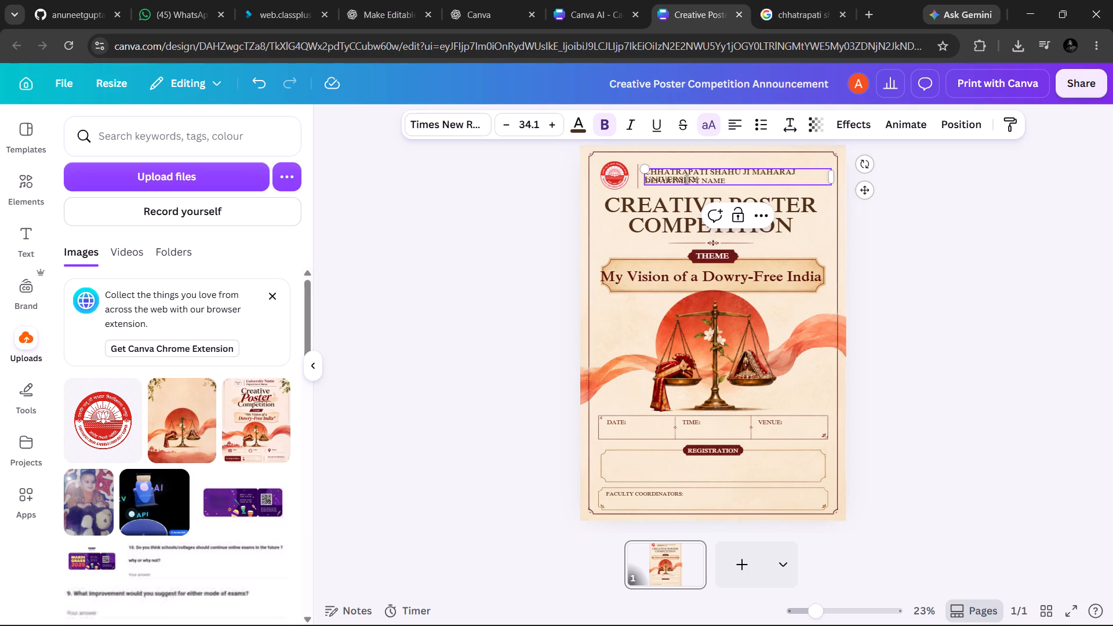
drag(690, 175, 703, 174)
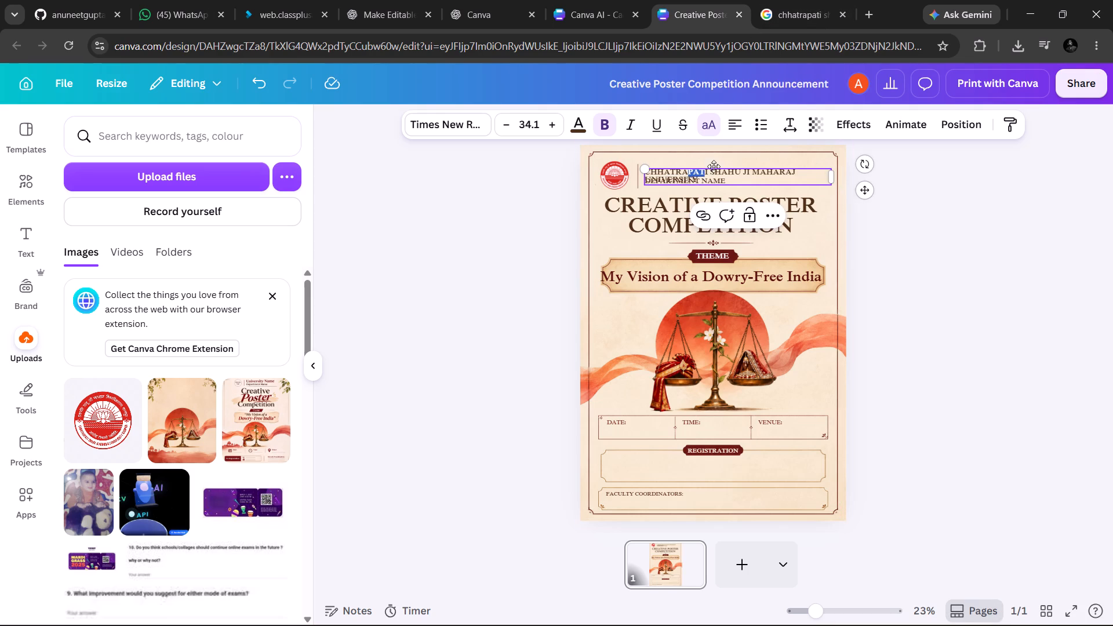
drag(722, 168, 717, 162)
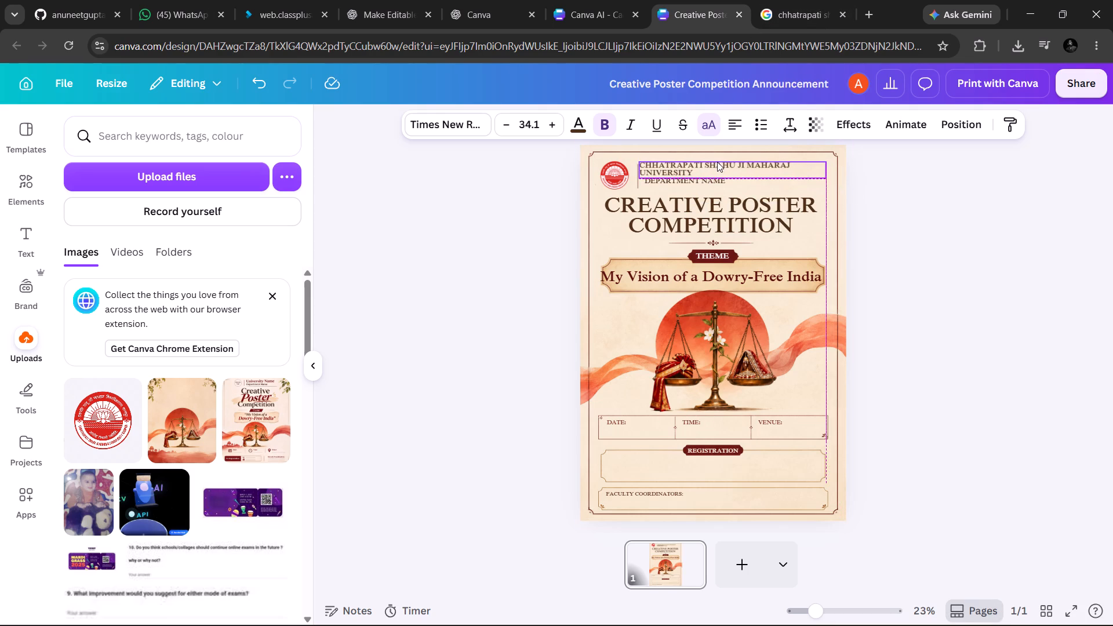
drag(717, 162, 715, 162)
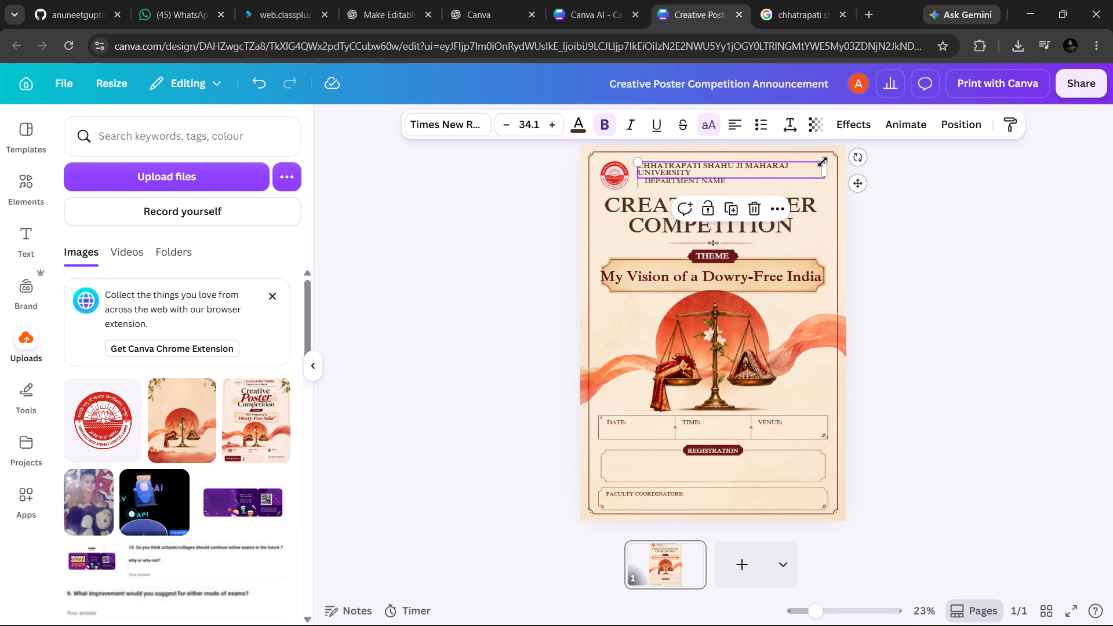
drag(825, 164, 870, 152)
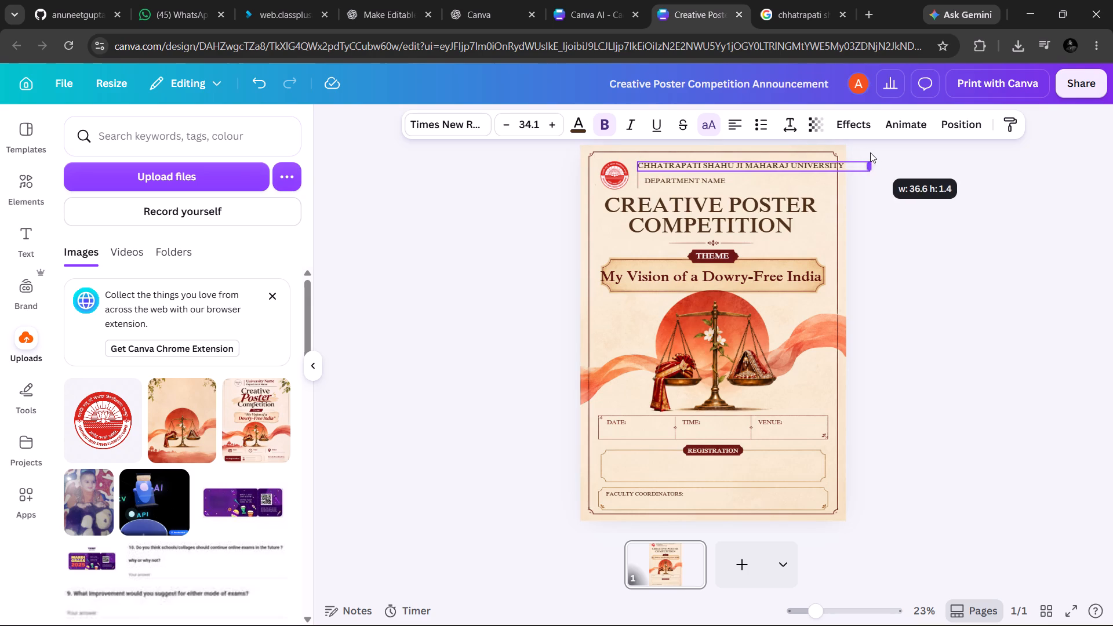
drag(870, 152, 853, 159)
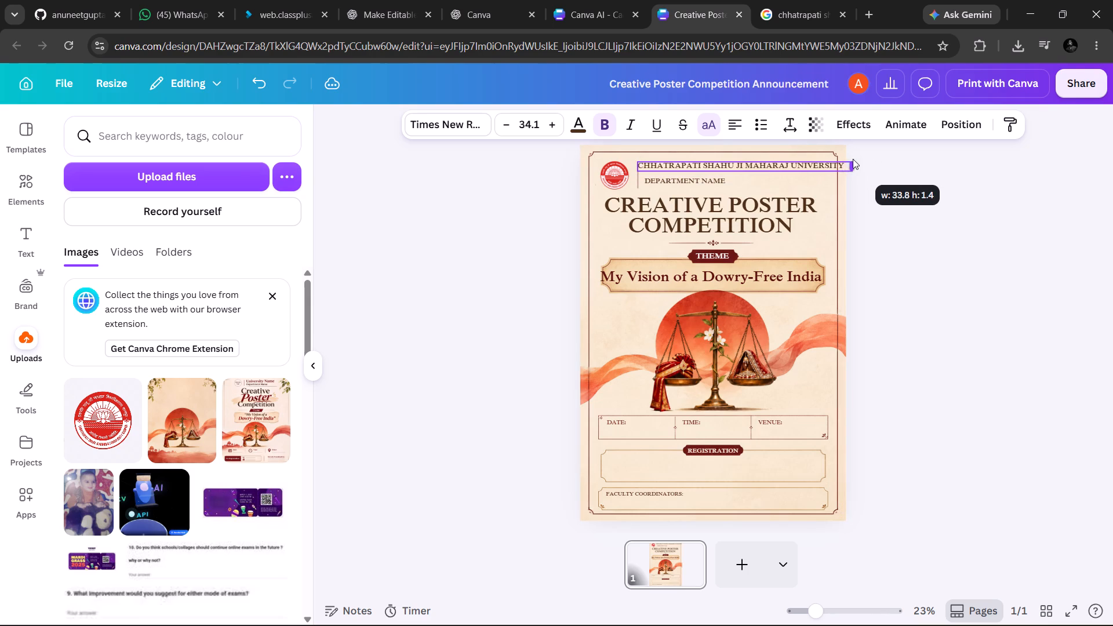
drag(853, 159, 866, 157)
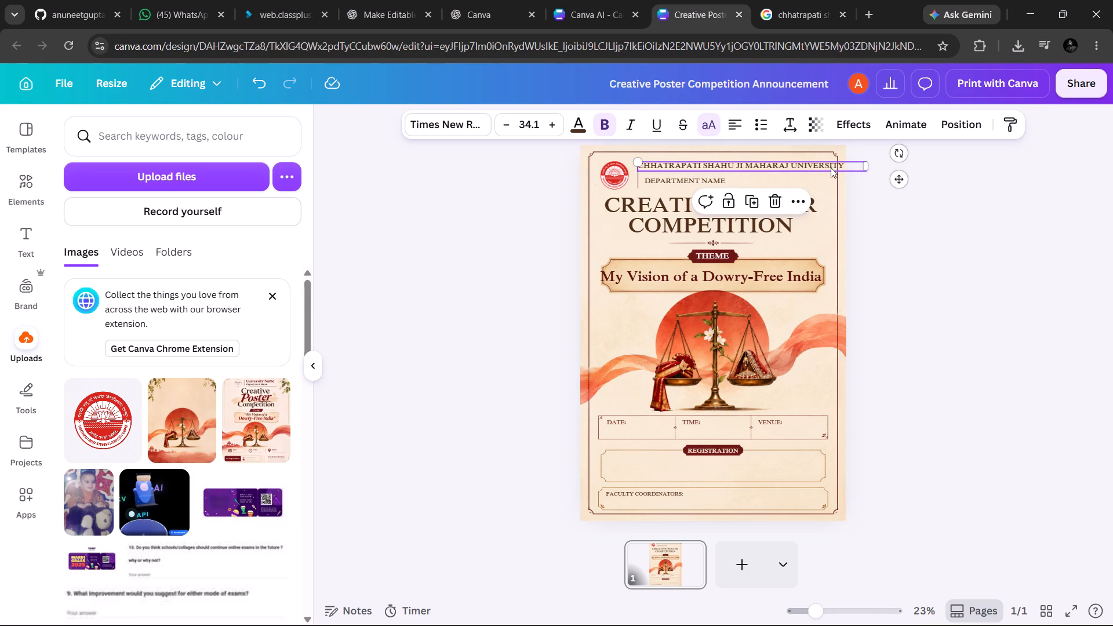
drag(867, 164, 861, 165)
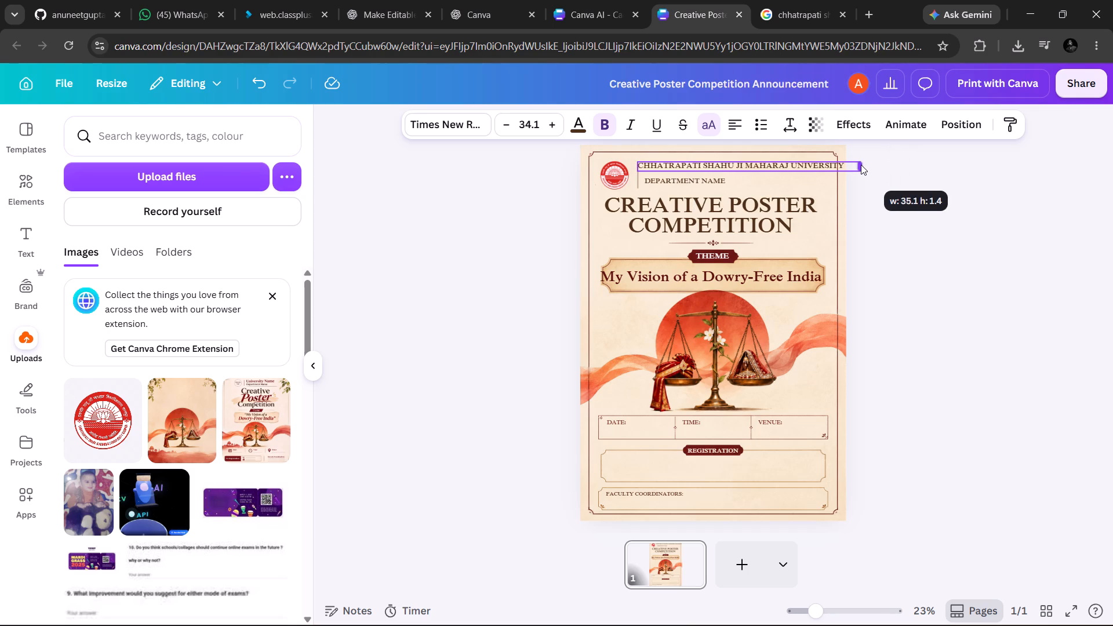
drag(861, 165, 846, 167)
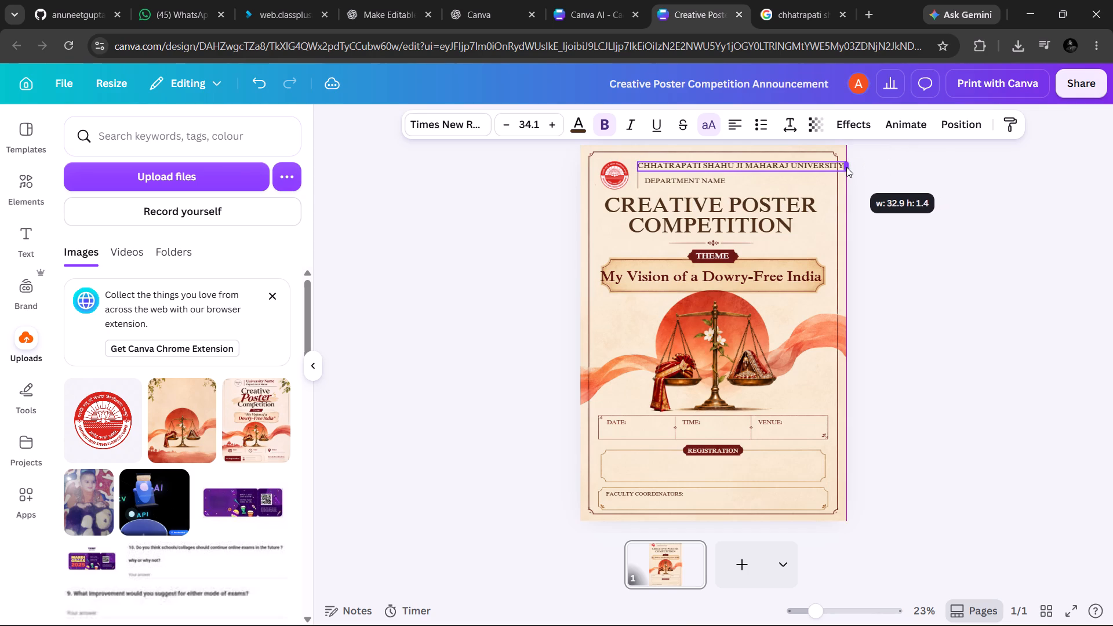
drag(846, 167, 853, 167)
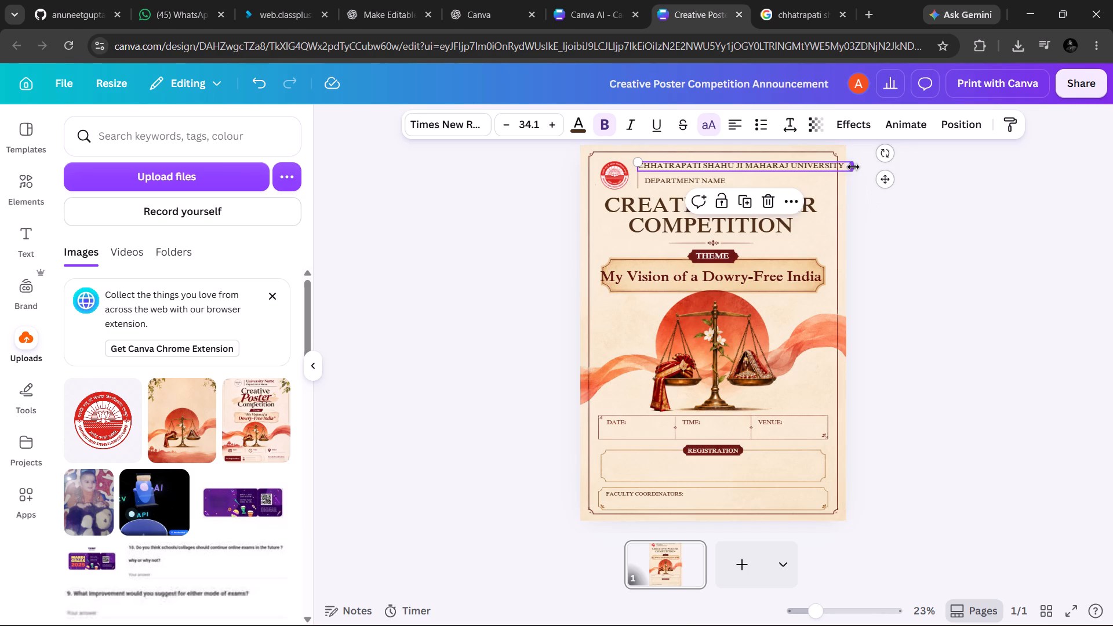
Reduce the university name's font size to 30.1.
click(507, 123)
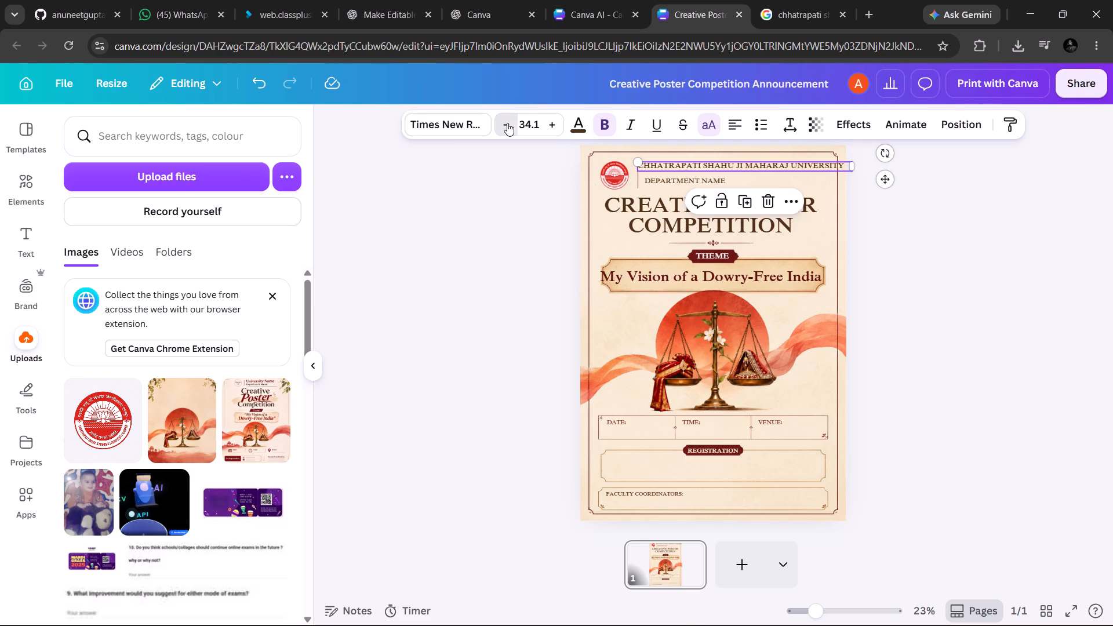
click(507, 123)
click(507, 123)
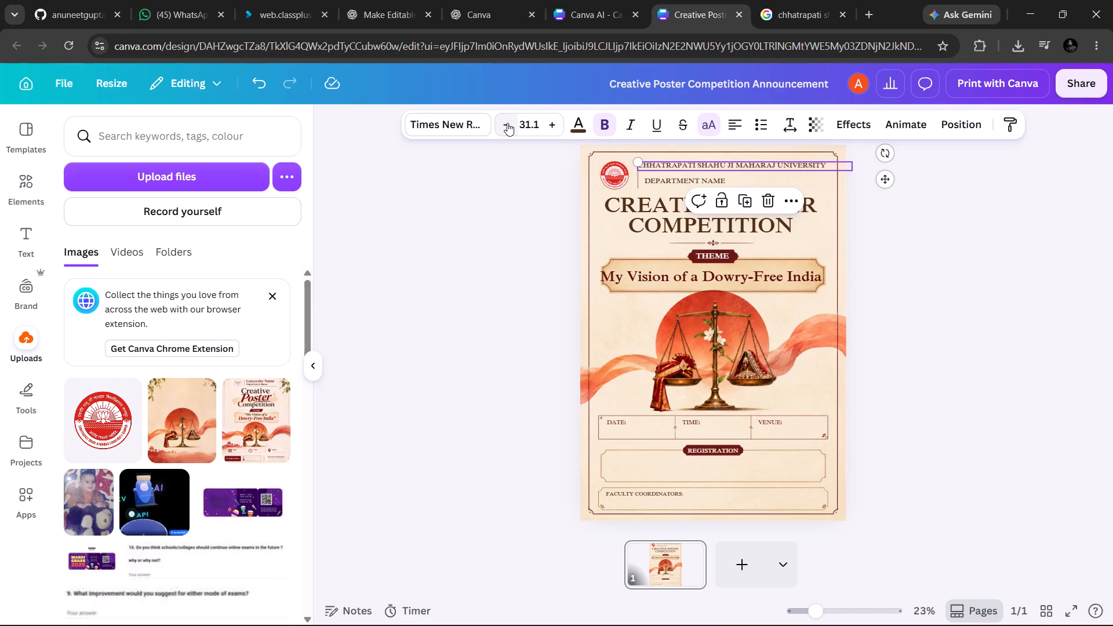
click(507, 123)
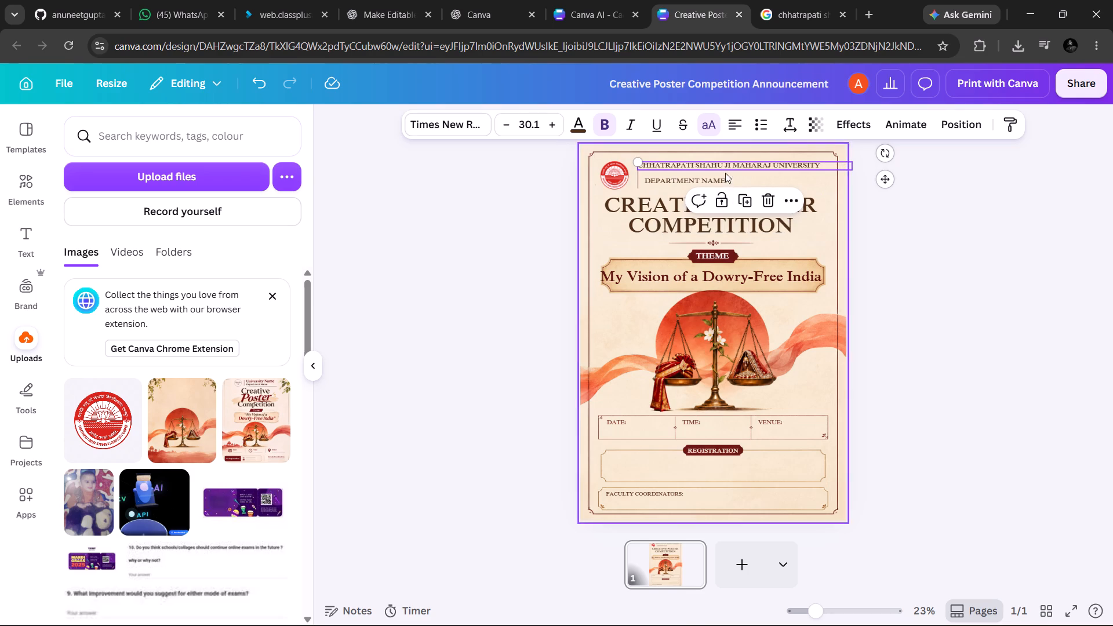
Shift the university name slightly lower and beside the logo's divider line, just above the department name.
click(730, 164)
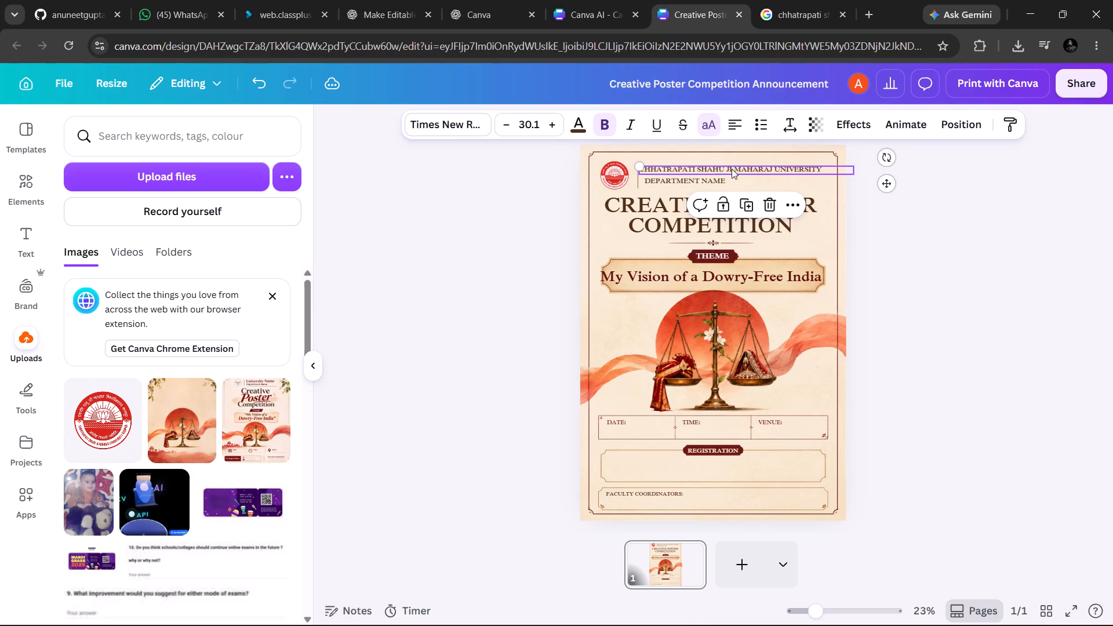
double_click(853, 166)
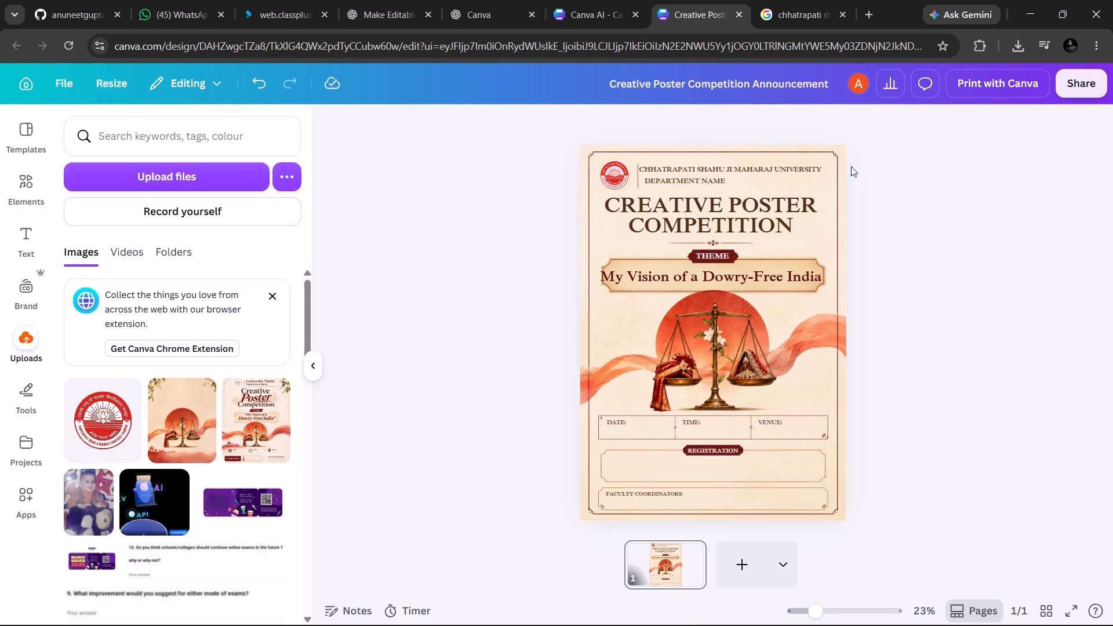
click(751, 170)
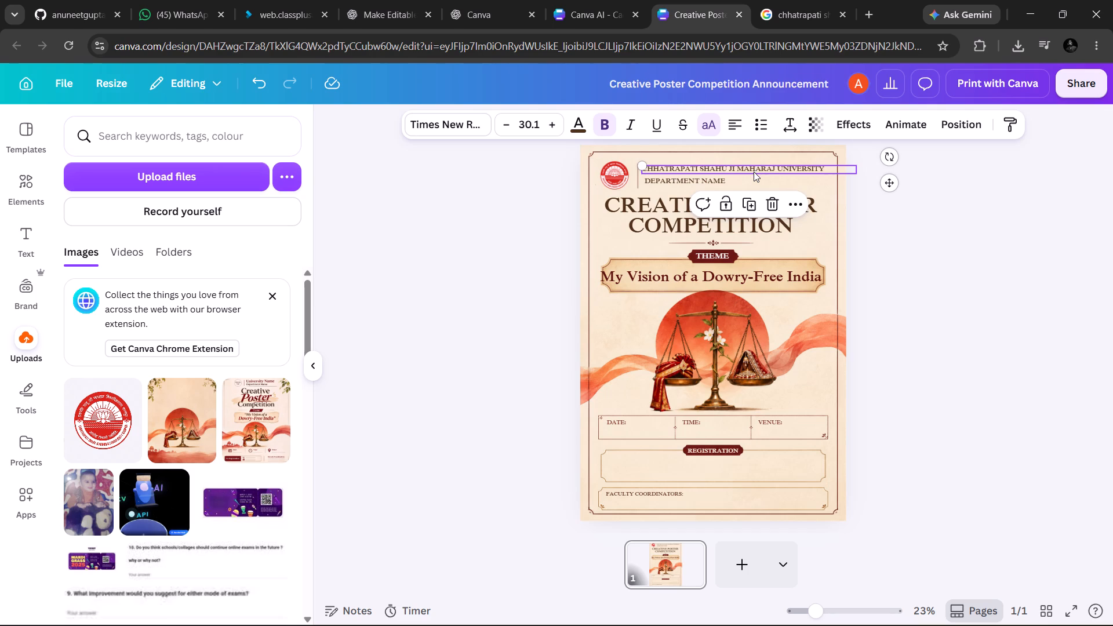
click(918, 252)
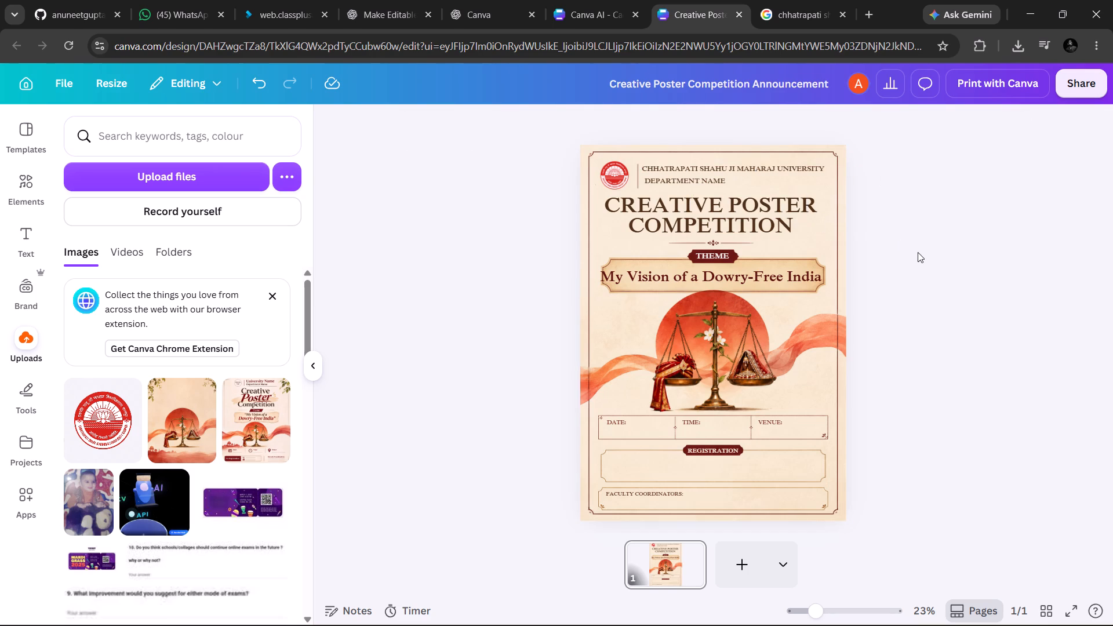
Open the sharing options for the poster design.
click(1086, 87)
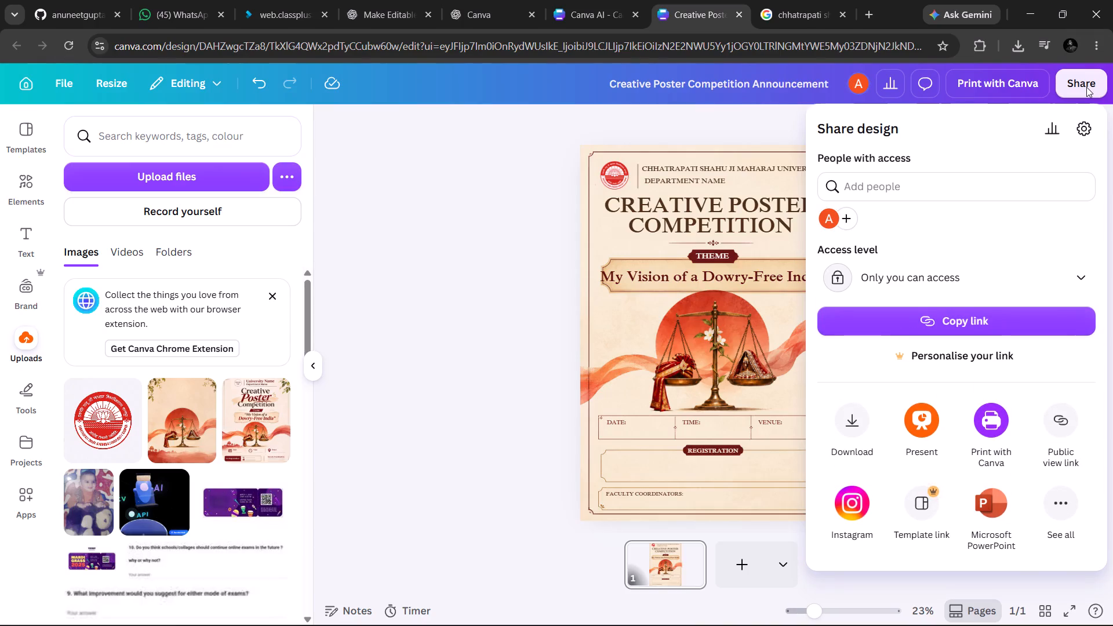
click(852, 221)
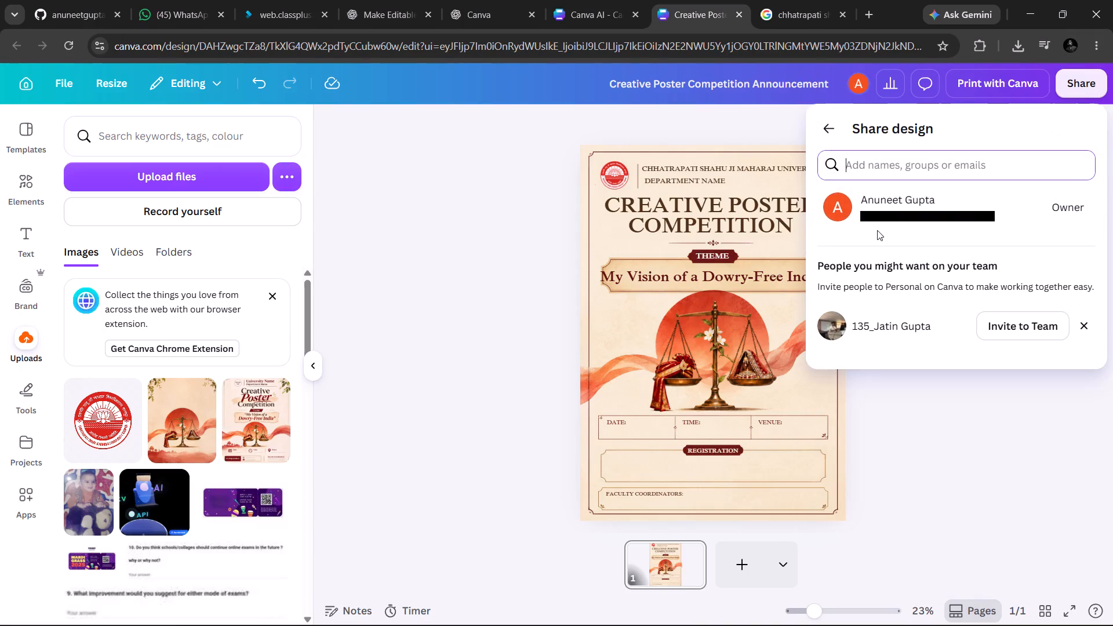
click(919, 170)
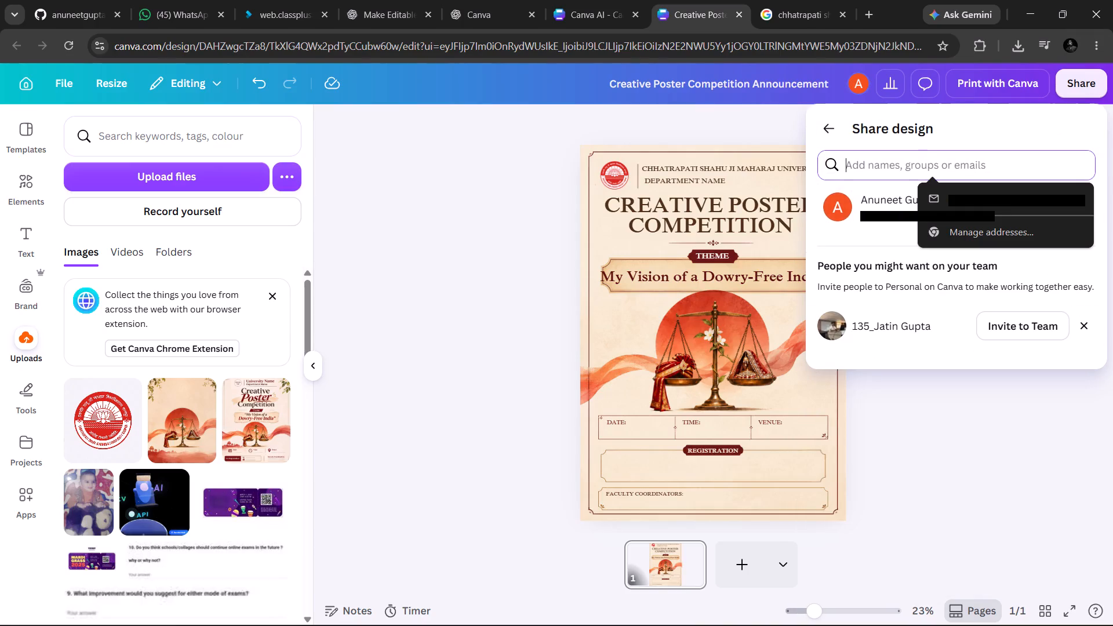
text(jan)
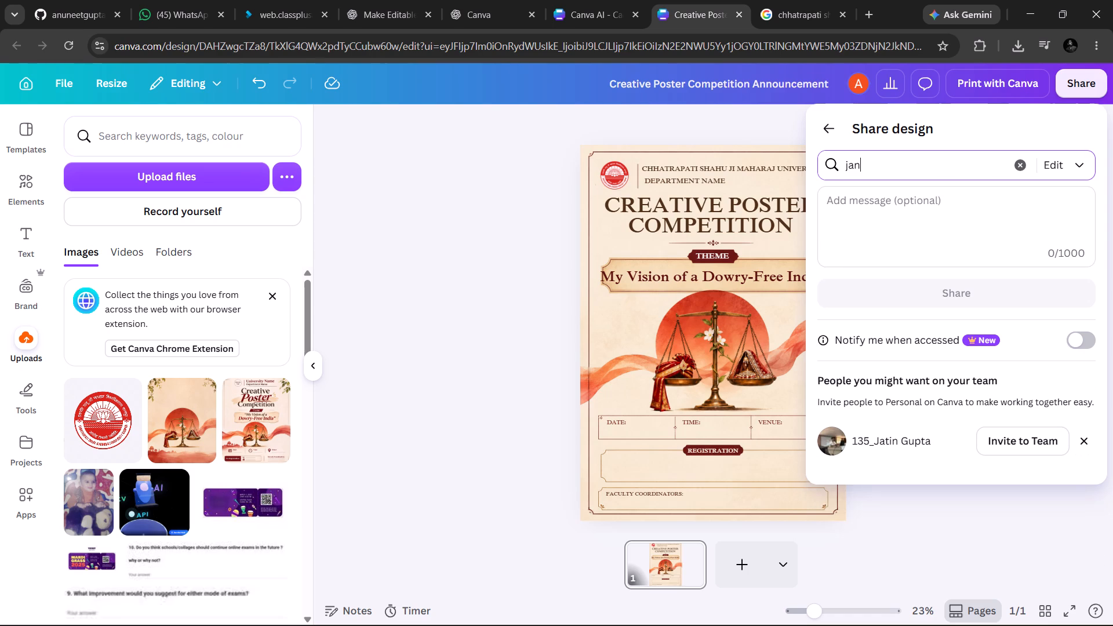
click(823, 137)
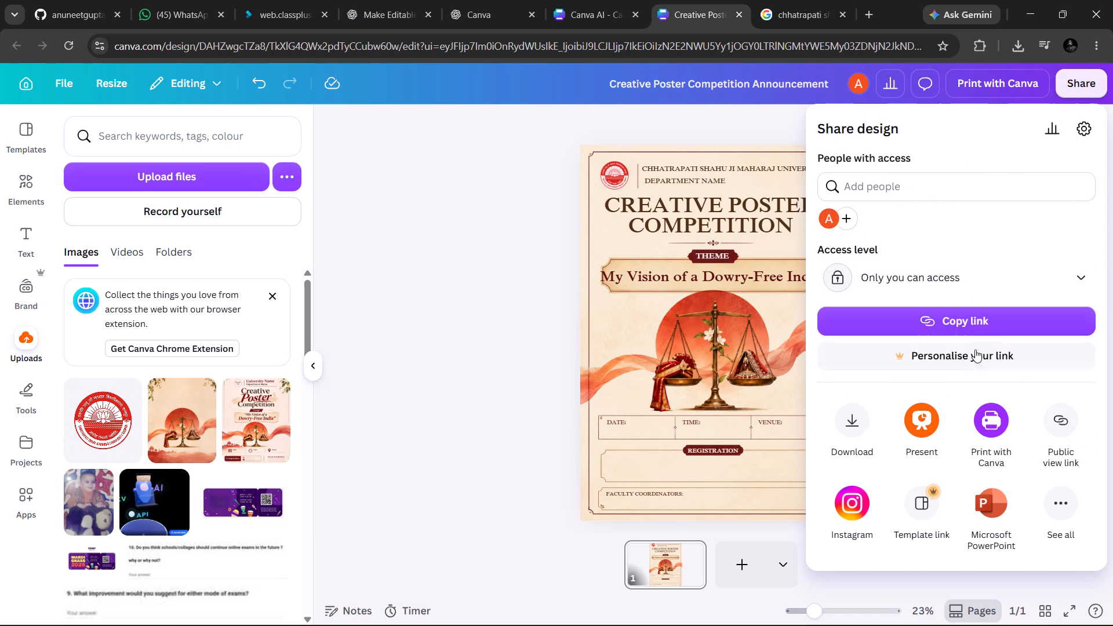
Set the poster design's access level to "Anyone with the link".
click(1094, 269)
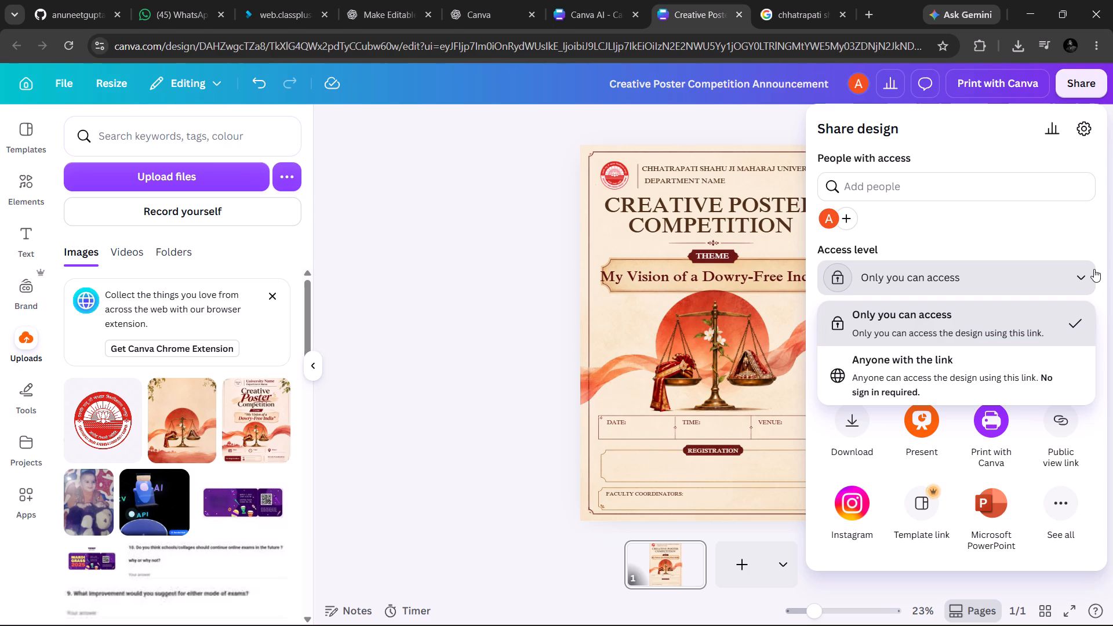
click(967, 380)
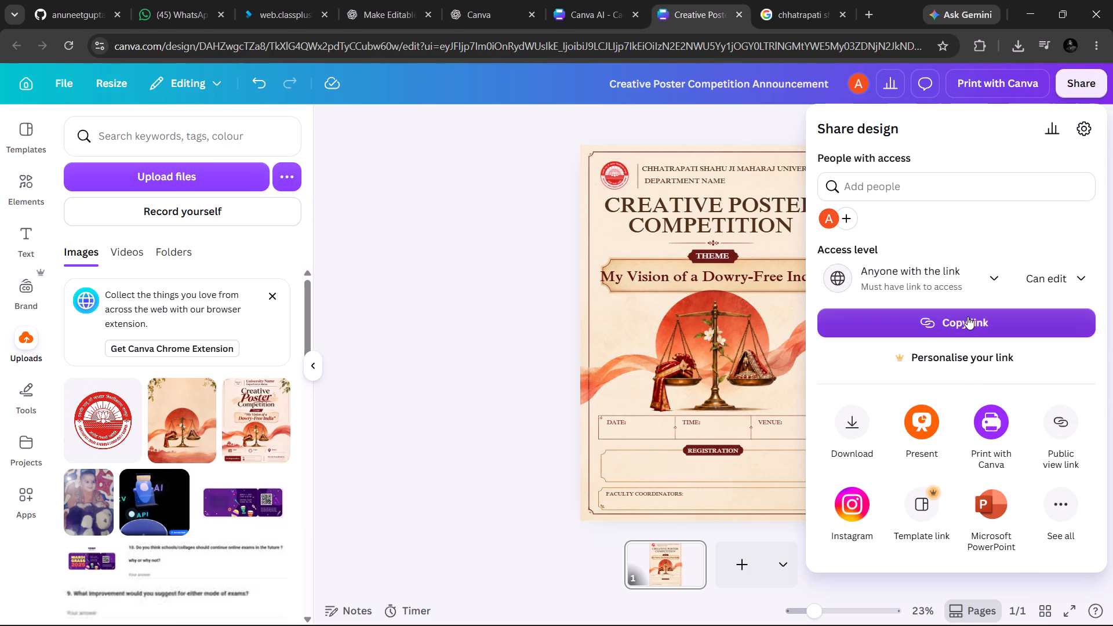
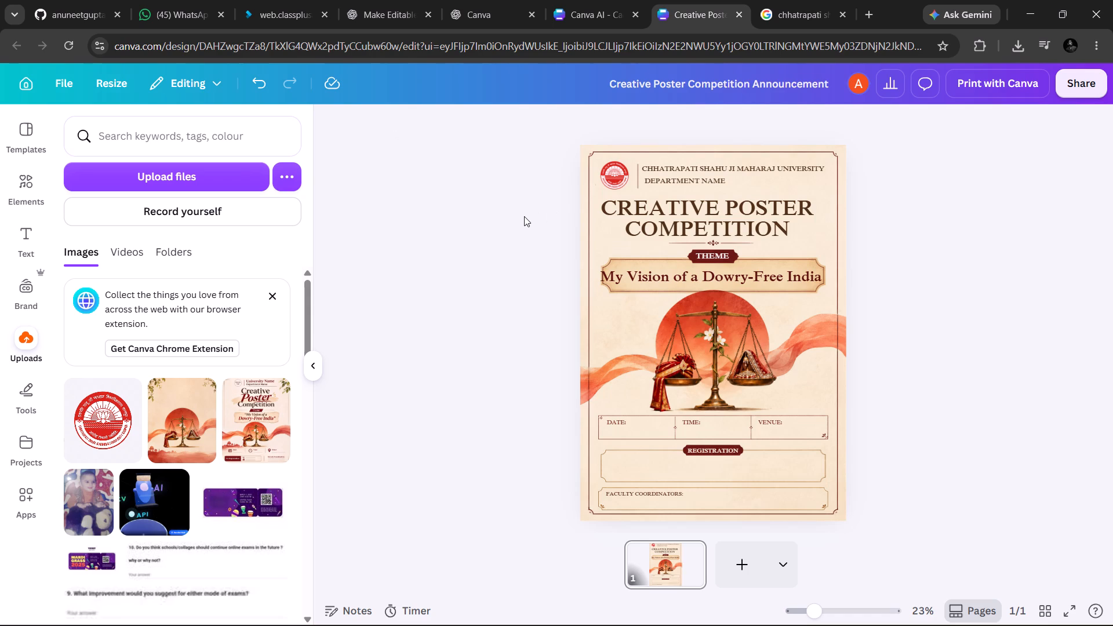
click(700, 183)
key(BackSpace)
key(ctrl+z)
Replace the department name placeholder under the university name with "Department of Computer Application".
click(704, 184)
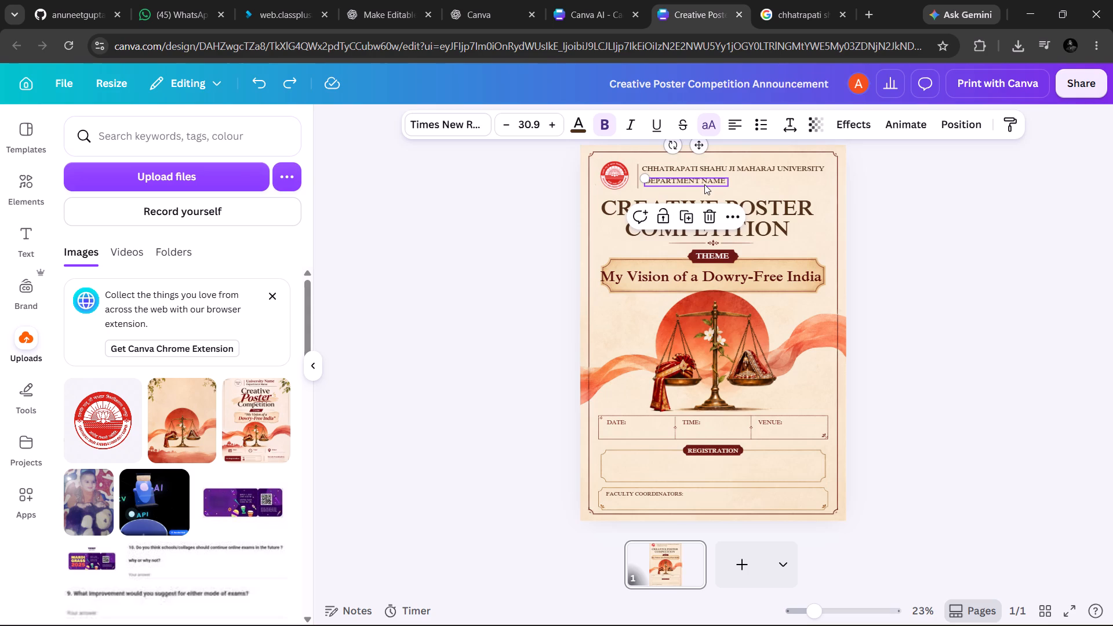
click(704, 184)
key(BackSpace)
text(de)
text(partment)
key(space)
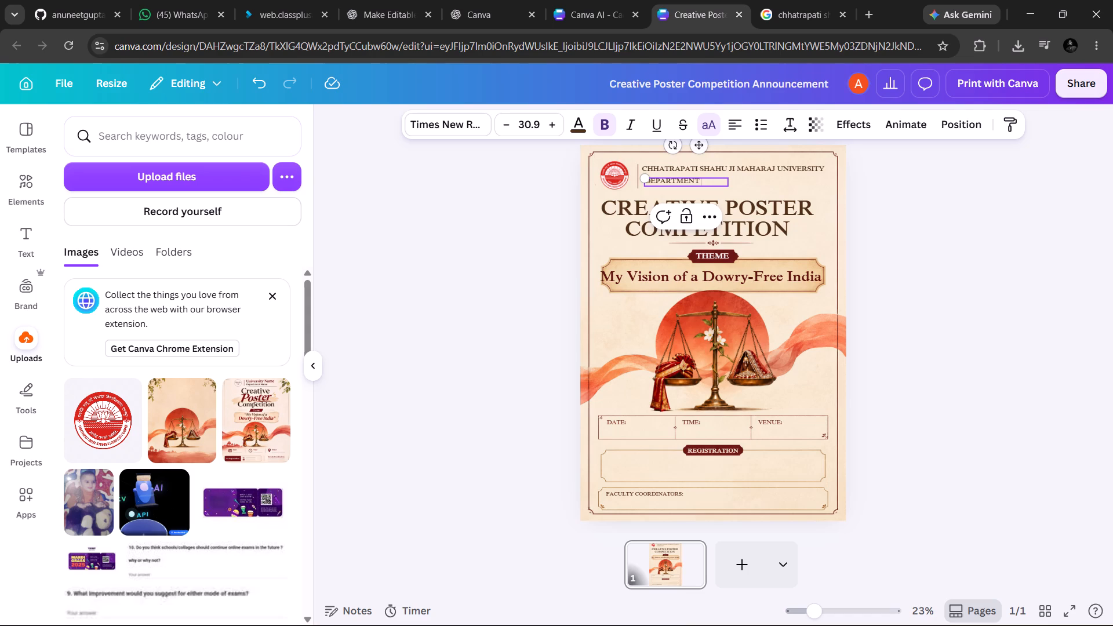
text(of)
key(space)
key(c)
key(BackSpace)
text(omputer)
key(space)
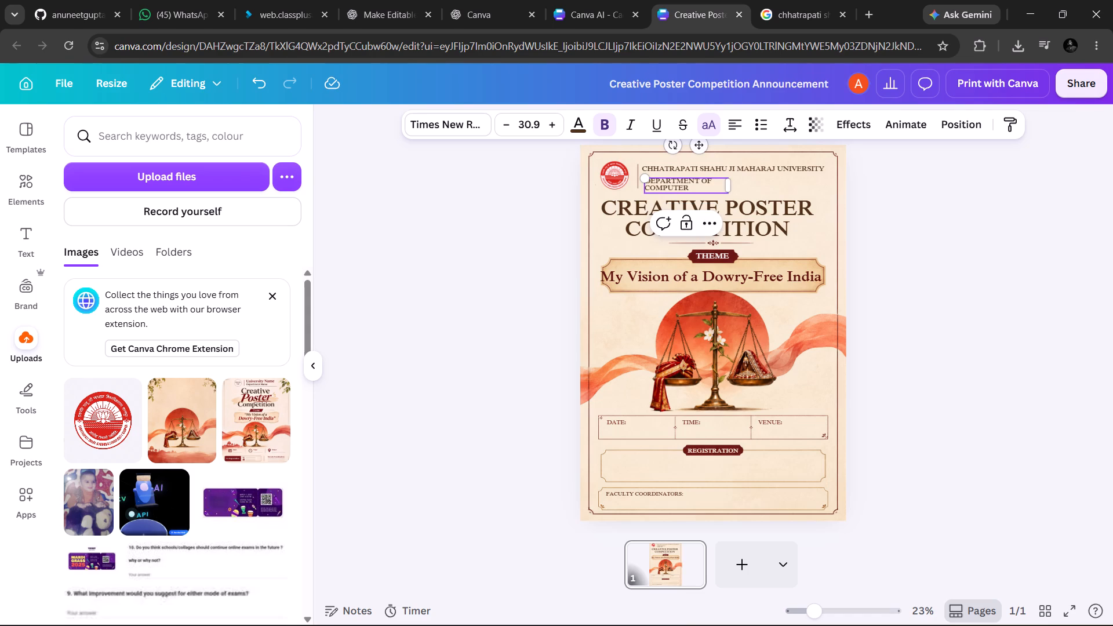
key(space)
text(app)
text(lication)
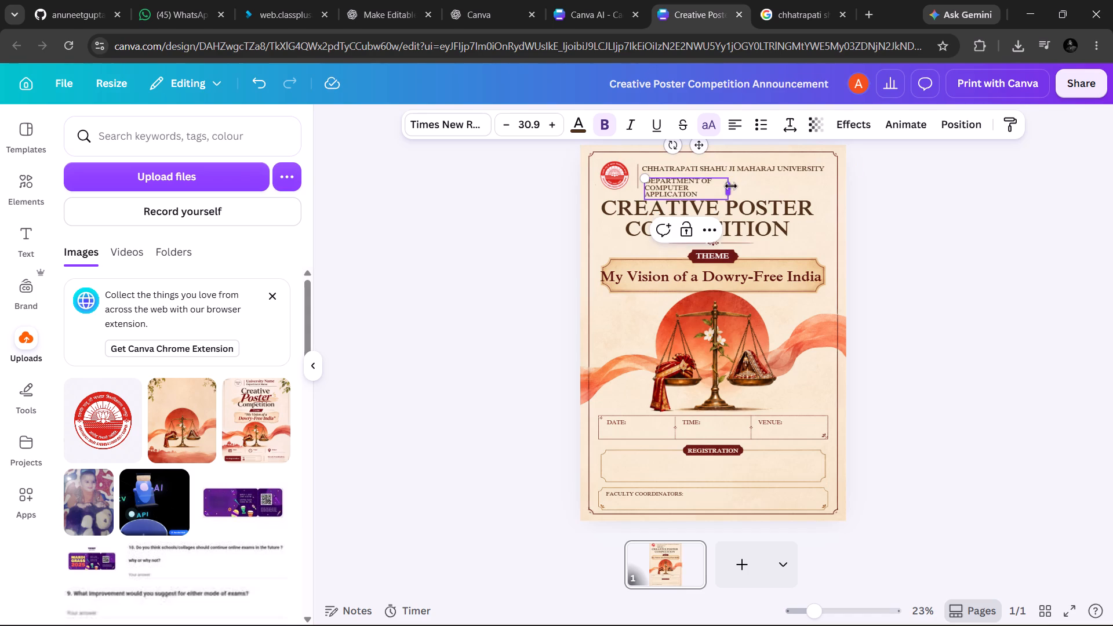
Widen the department name's text box so that its text fits on one line.
drag(728, 187, 778, 181)
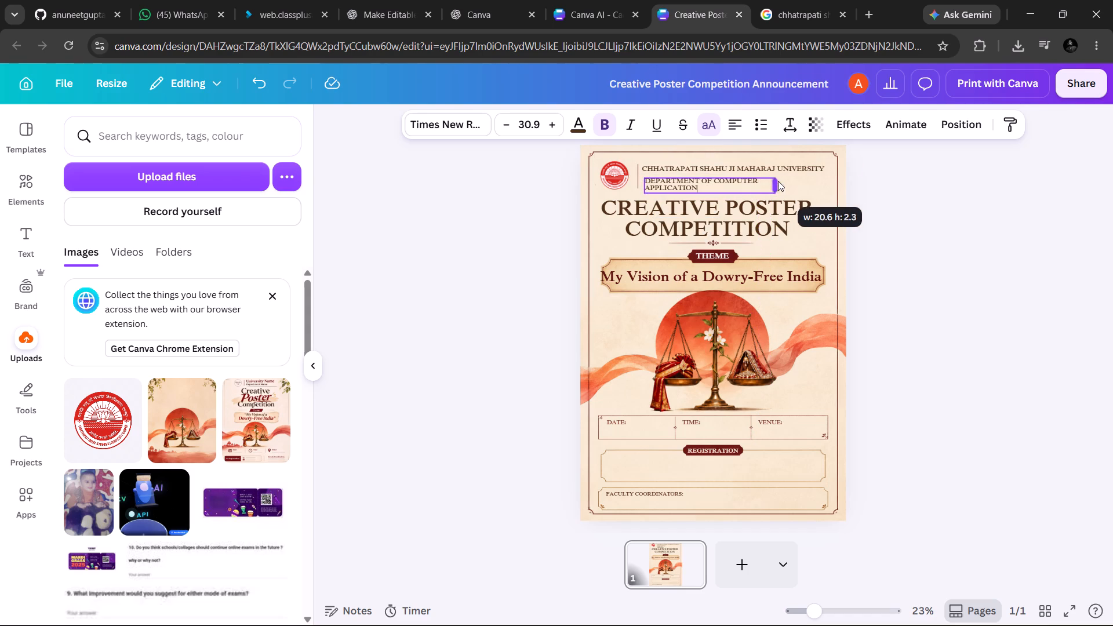
drag(778, 181, 834, 173)
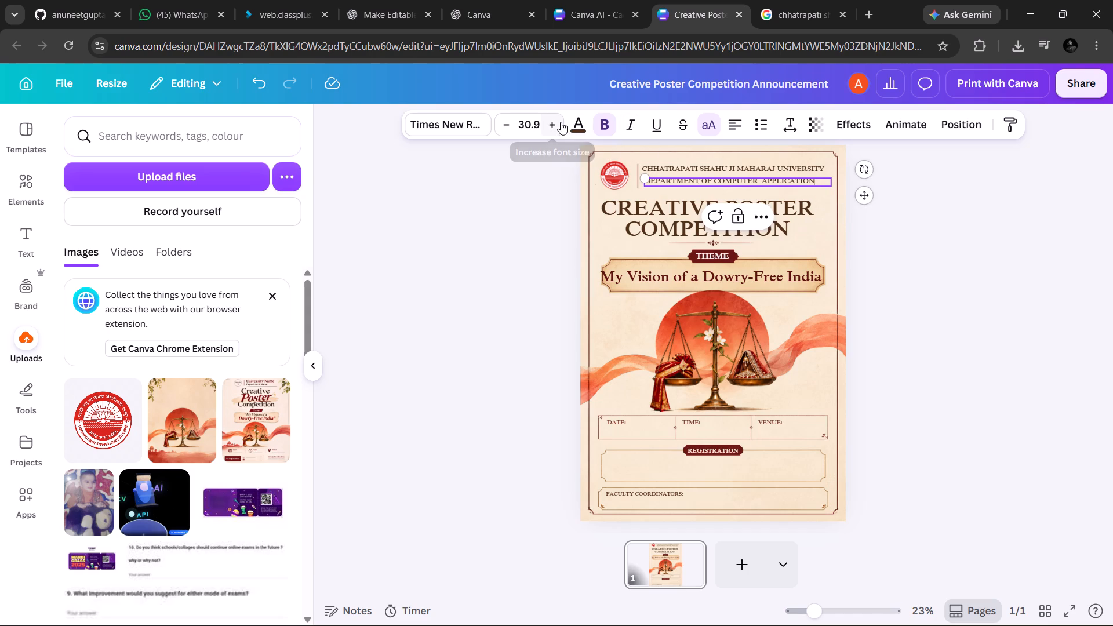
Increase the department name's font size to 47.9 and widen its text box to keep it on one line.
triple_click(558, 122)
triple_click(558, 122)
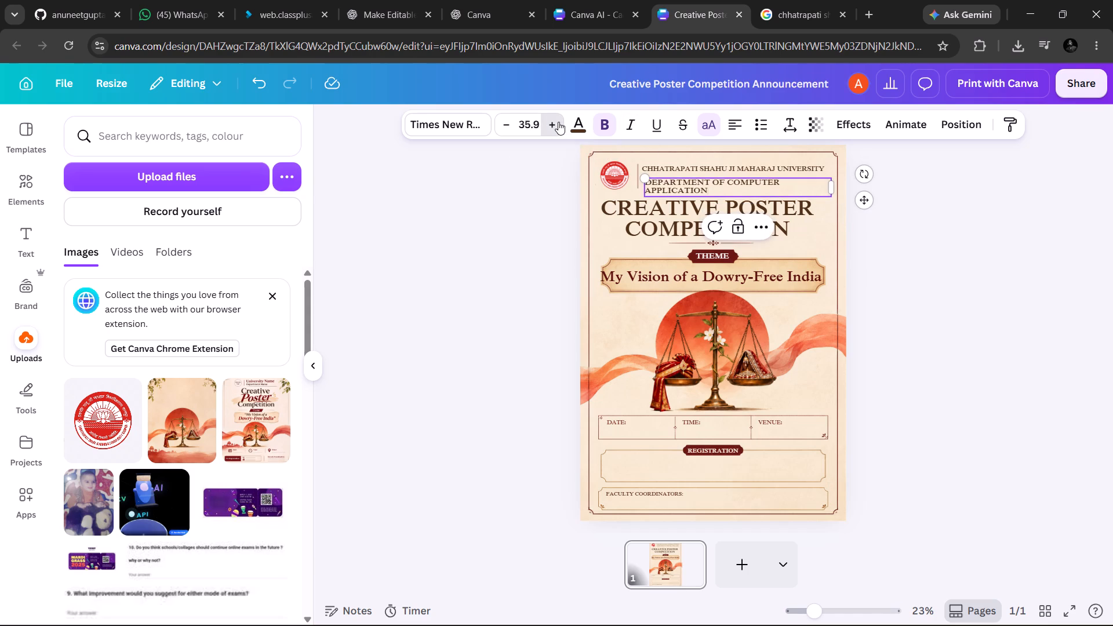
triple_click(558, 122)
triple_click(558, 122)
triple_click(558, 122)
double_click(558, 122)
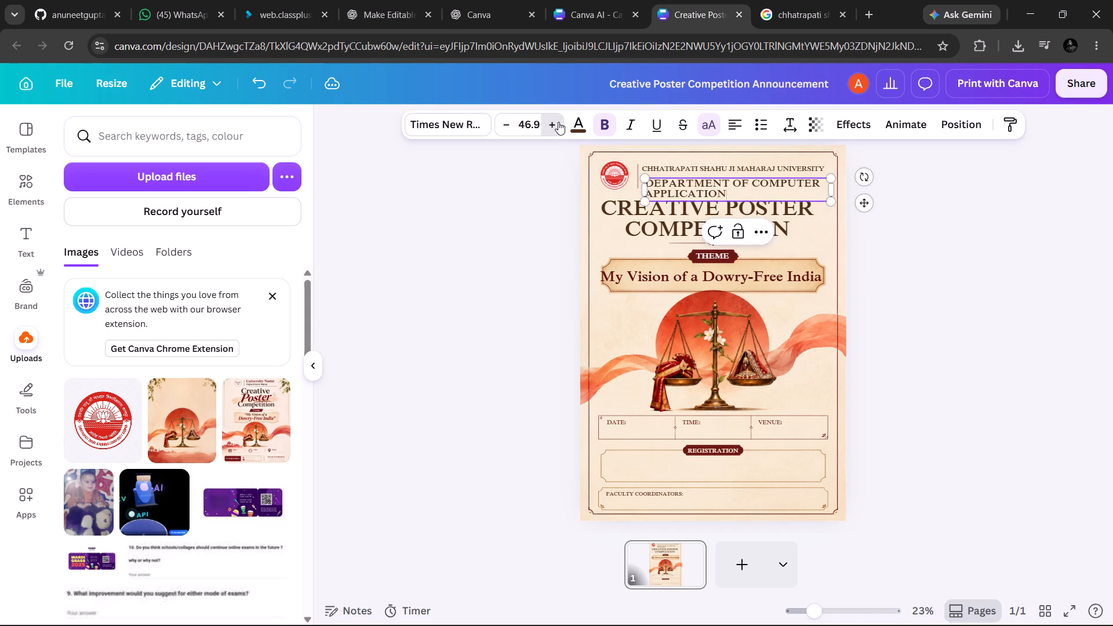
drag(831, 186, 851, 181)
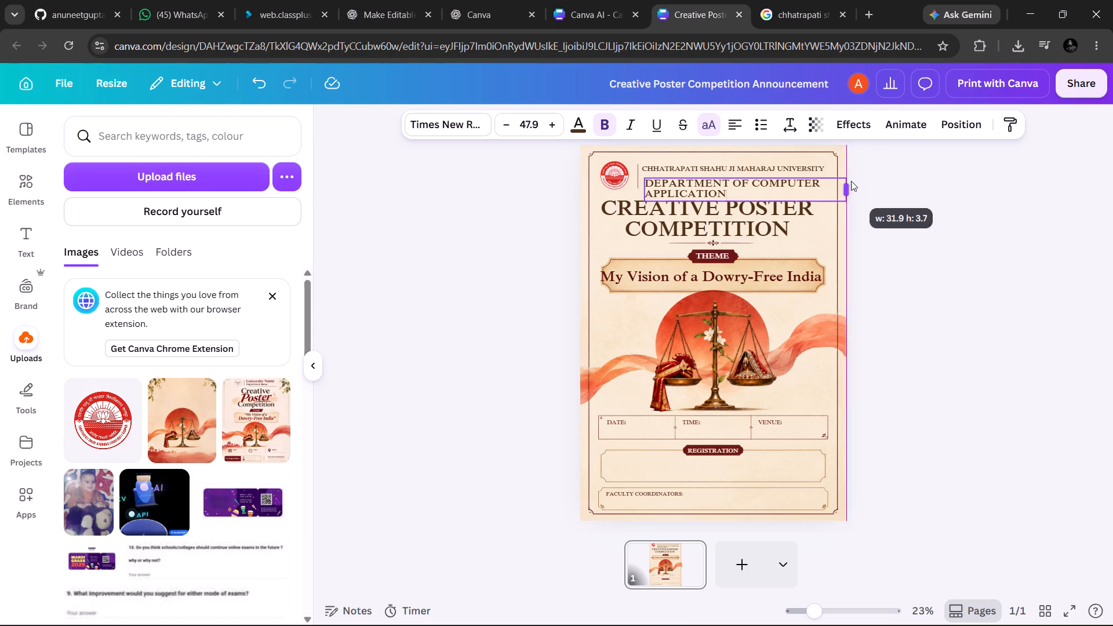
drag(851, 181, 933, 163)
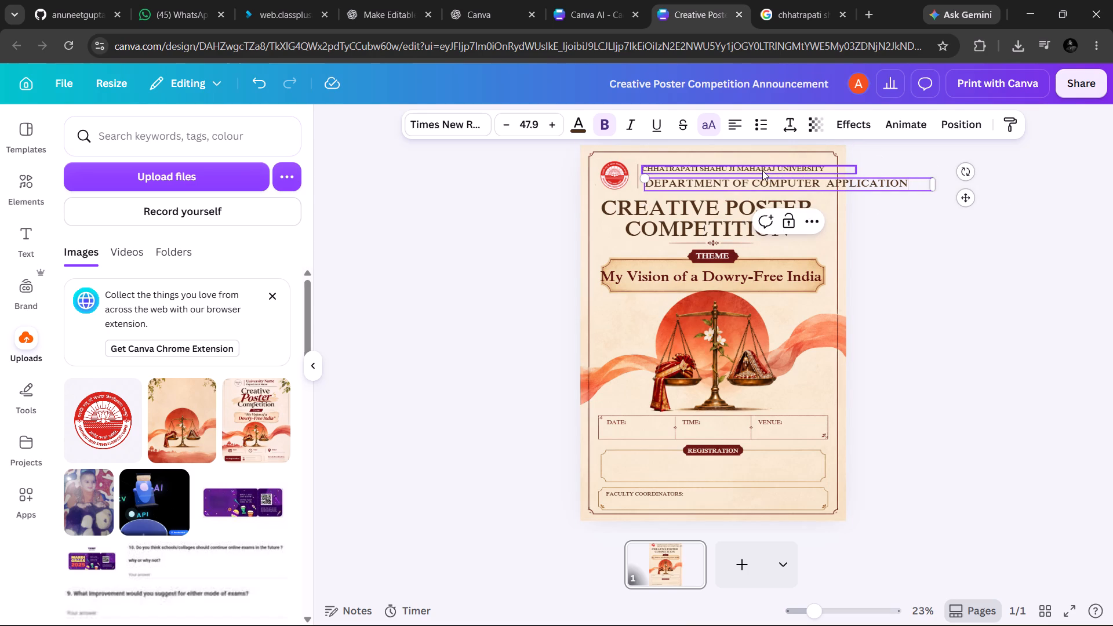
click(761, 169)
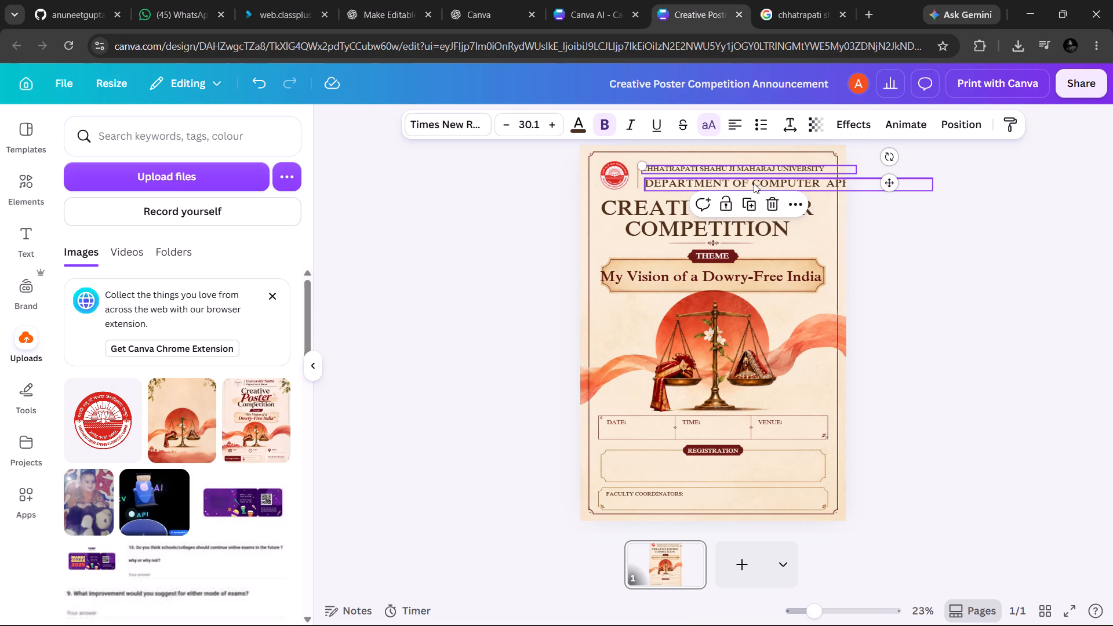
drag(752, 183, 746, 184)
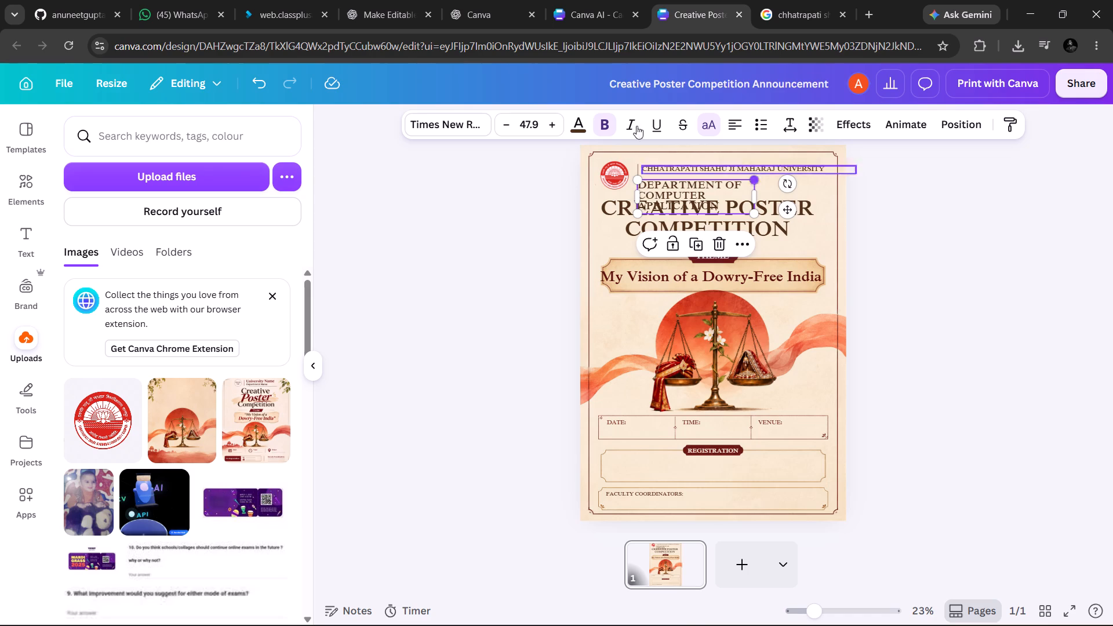
Reduce the department name's font size to 37.9 and widen its text box to fit the text on one line.
triple_click(507, 126)
triple_click(507, 126)
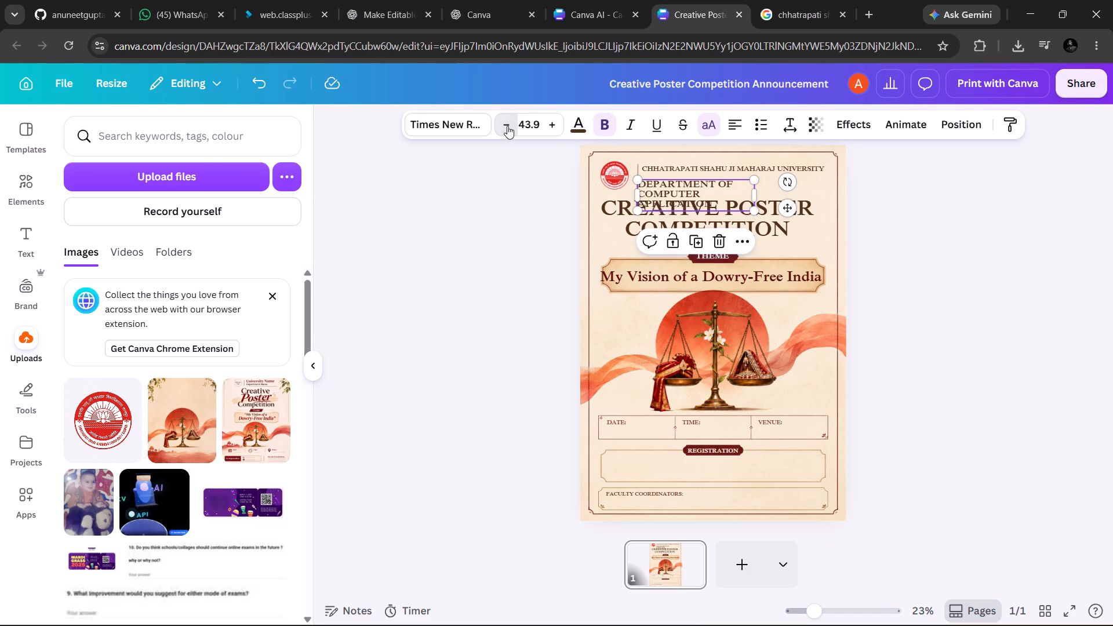
triple_click(507, 126)
click(507, 126)
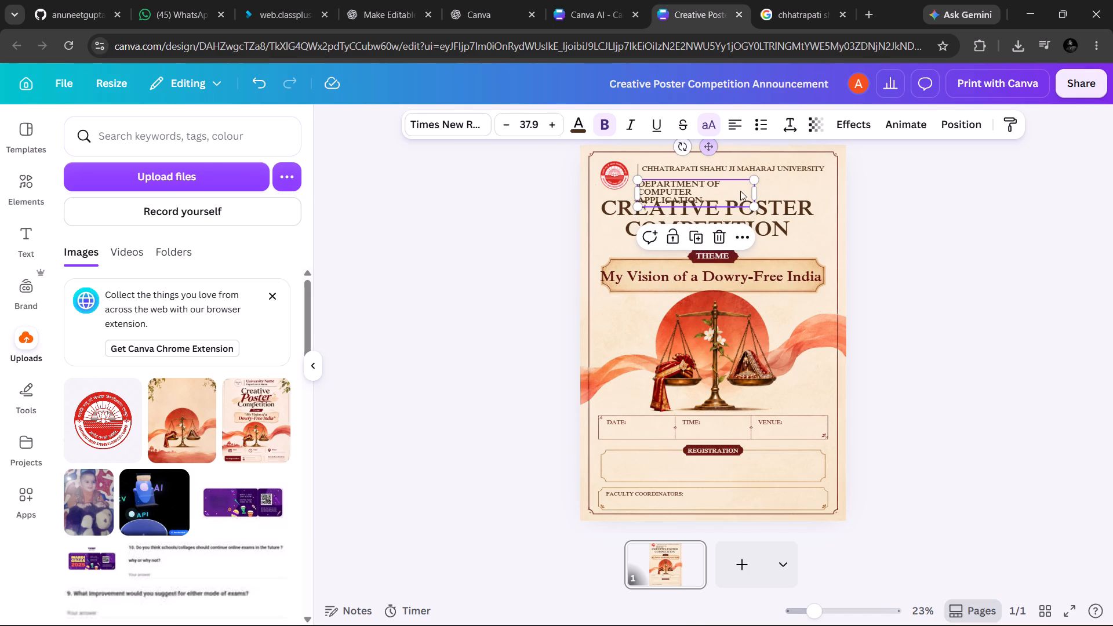
drag(755, 192, 834, 176)
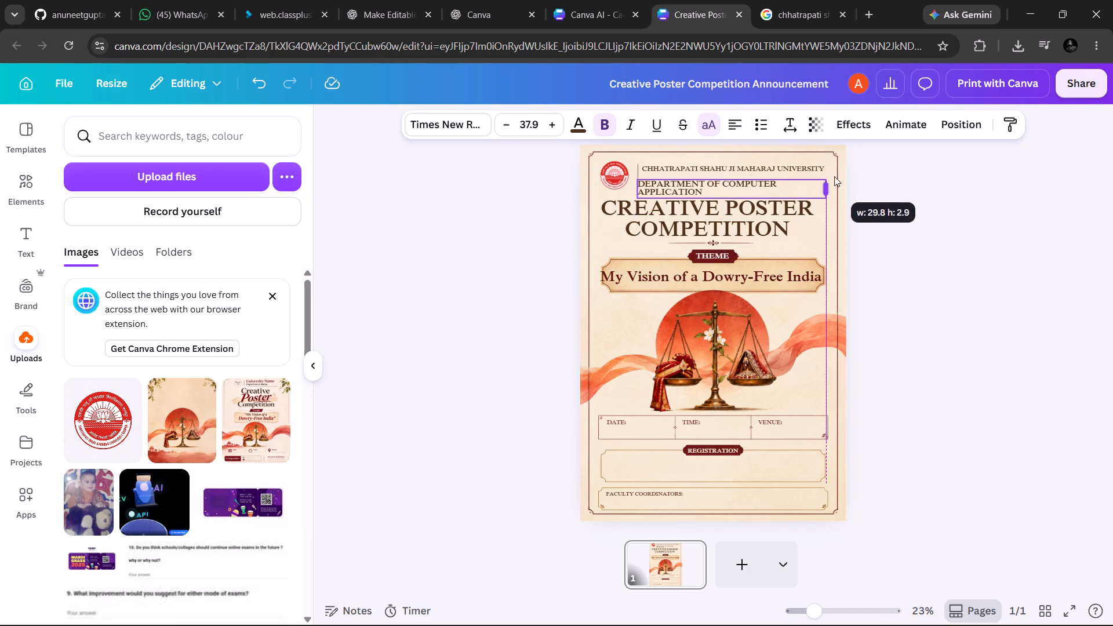
drag(834, 176, 850, 177)
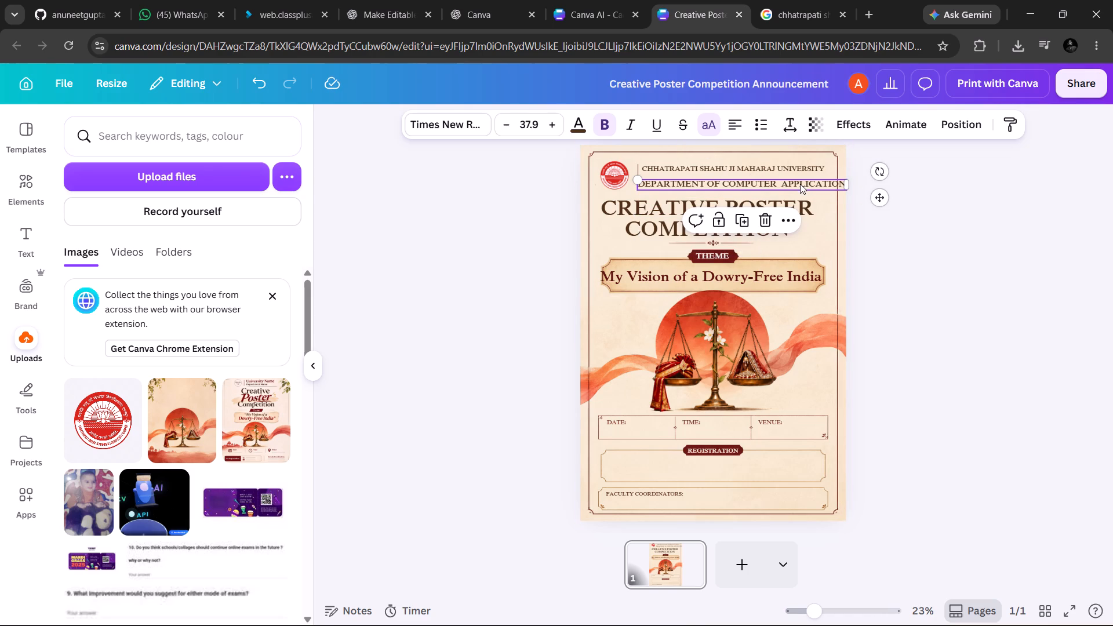
Nudge the department name slightly left and reduce its font size to 35.9.
click(747, 182)
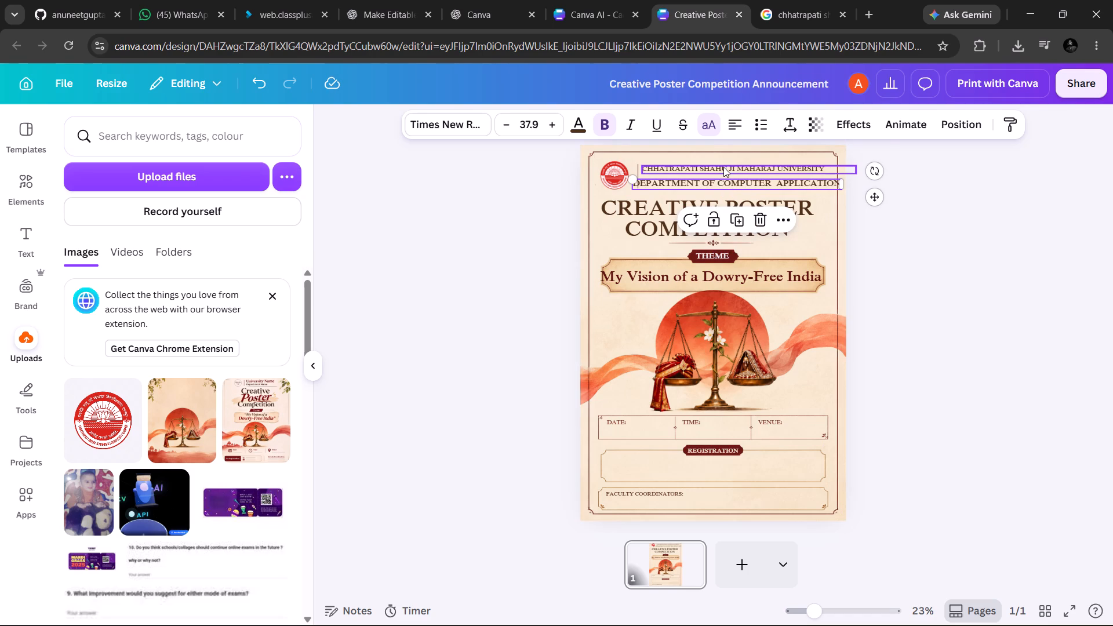
click(723, 167)
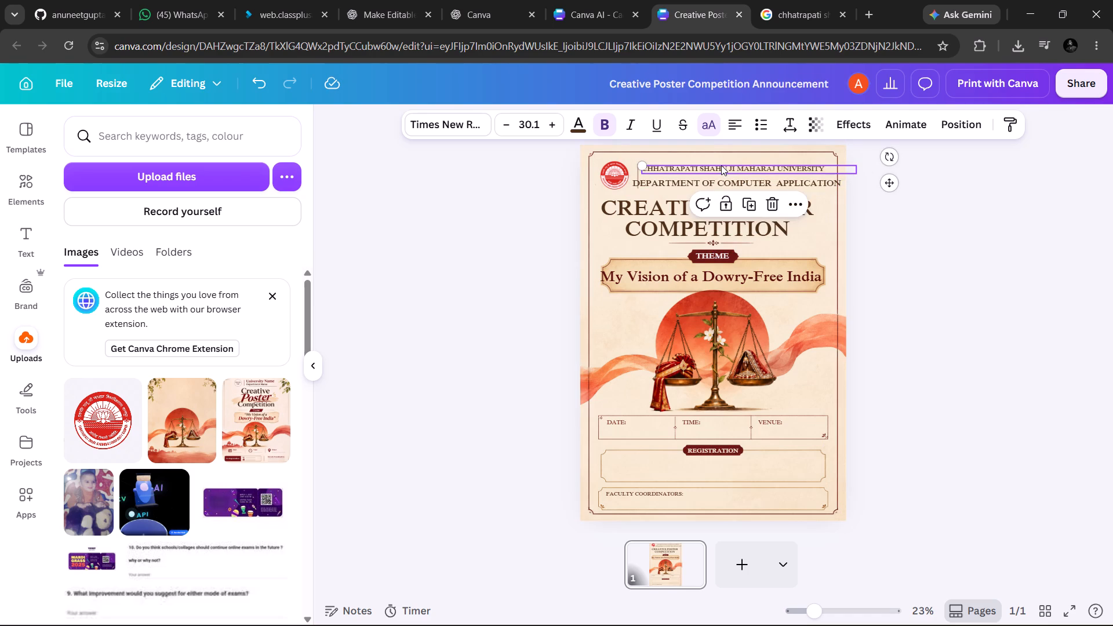
click(825, 182)
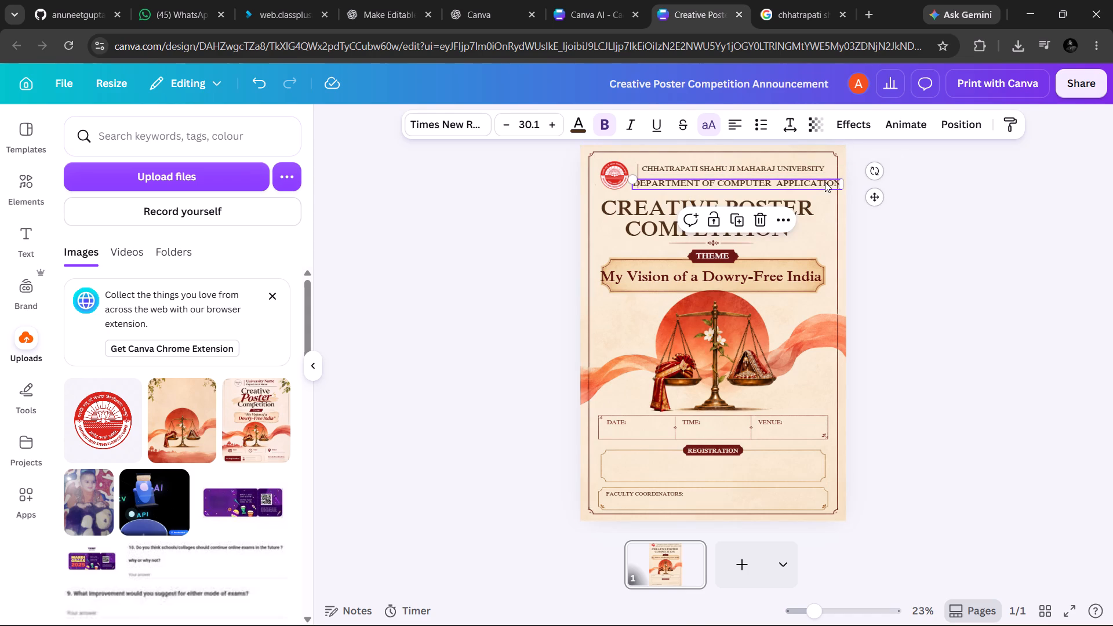
click(842, 183)
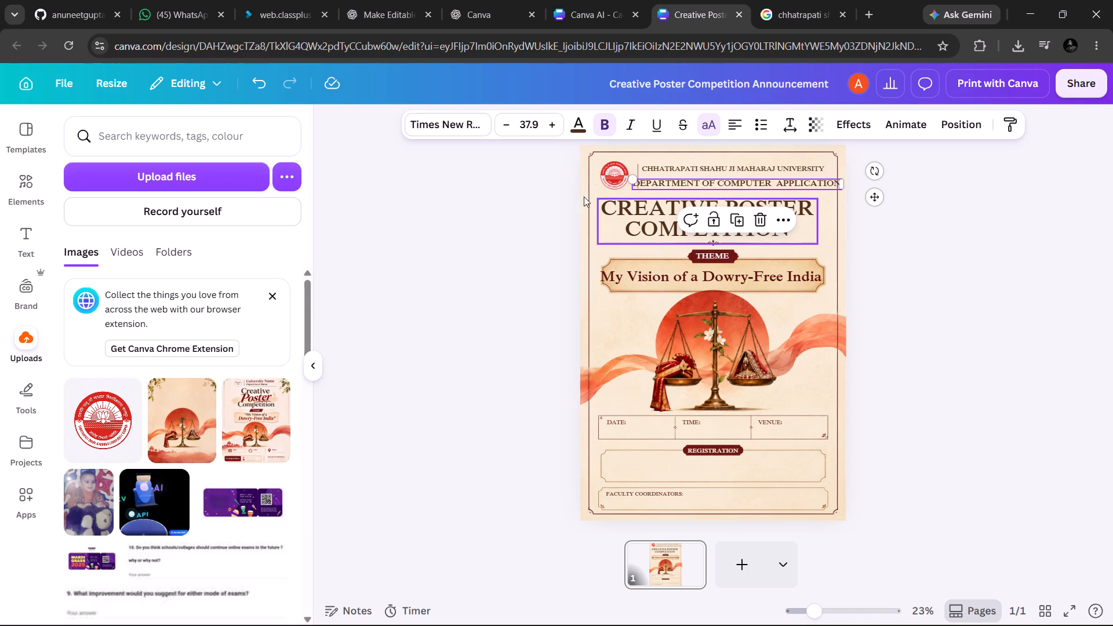
click(504, 129)
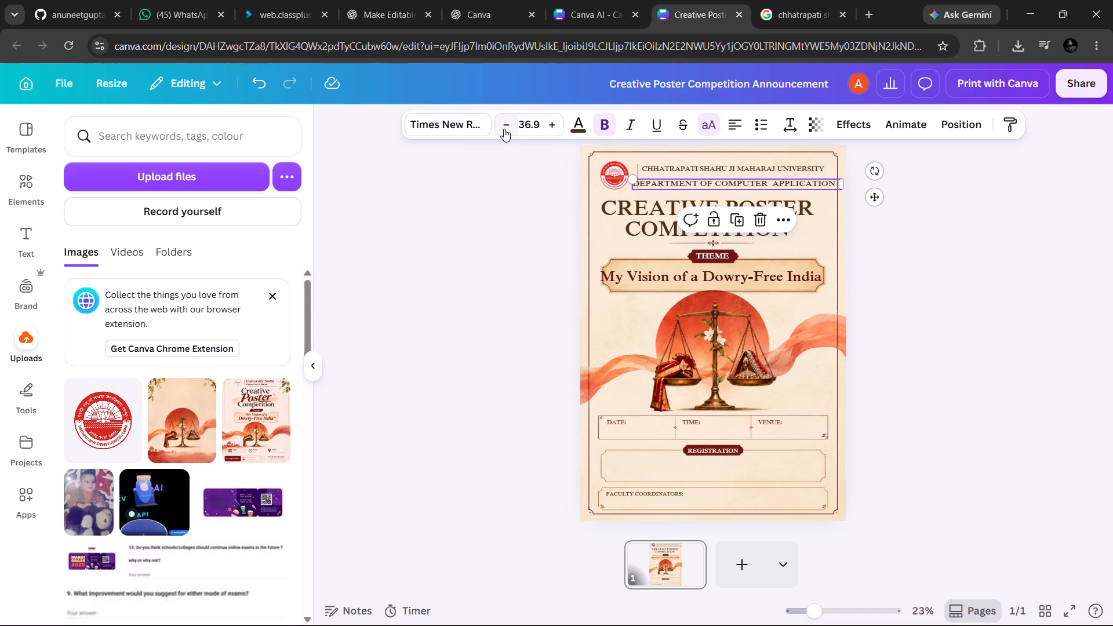
click(504, 129)
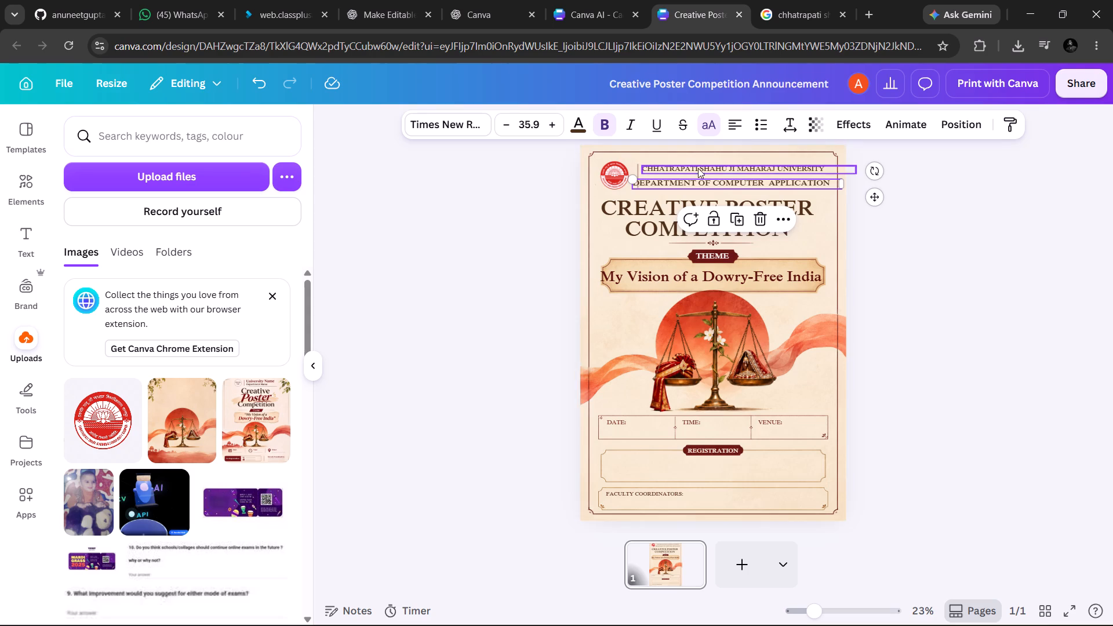
Reposition the department name directly below the university name, aligning the left edges of the two lines.
drag(711, 183, 721, 183)
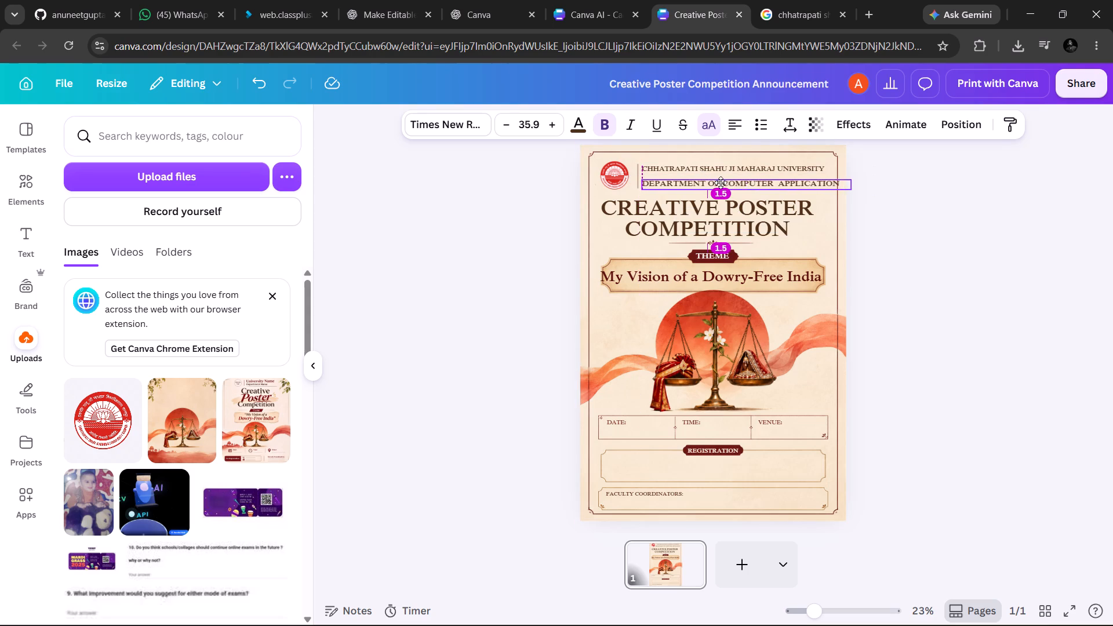
drag(721, 183, 714, 183)
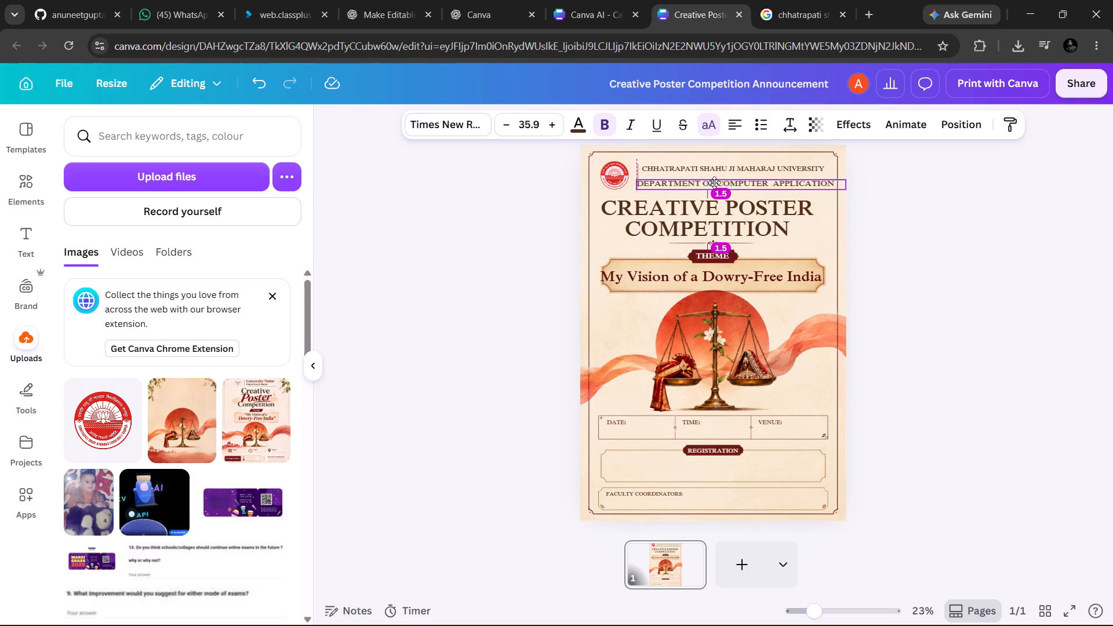
drag(714, 183, 716, 184)
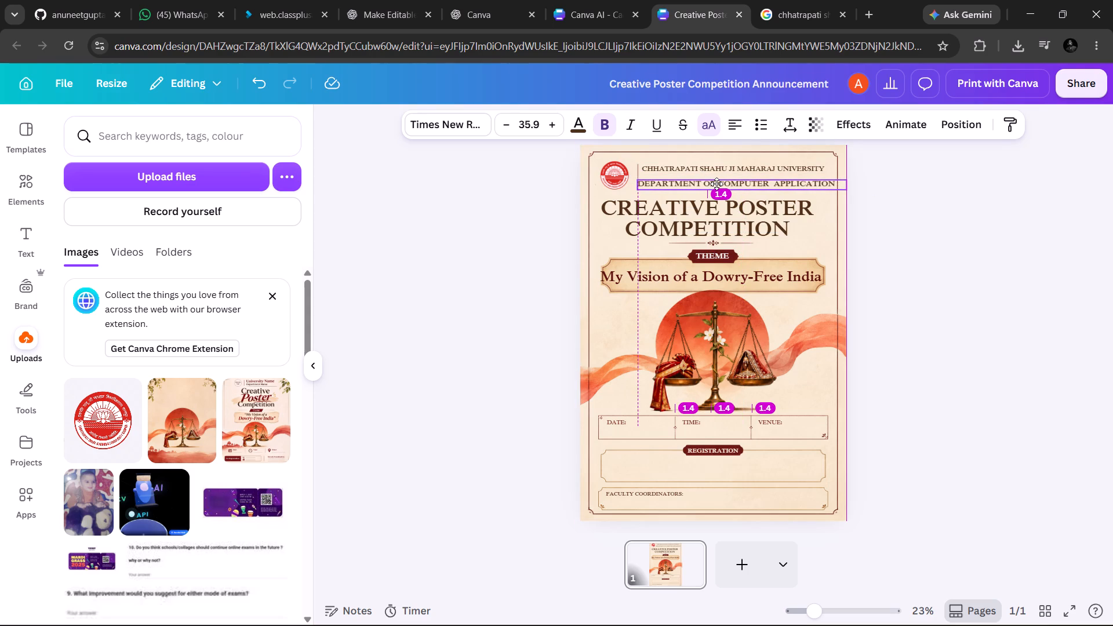
drag(716, 184, 710, 187)
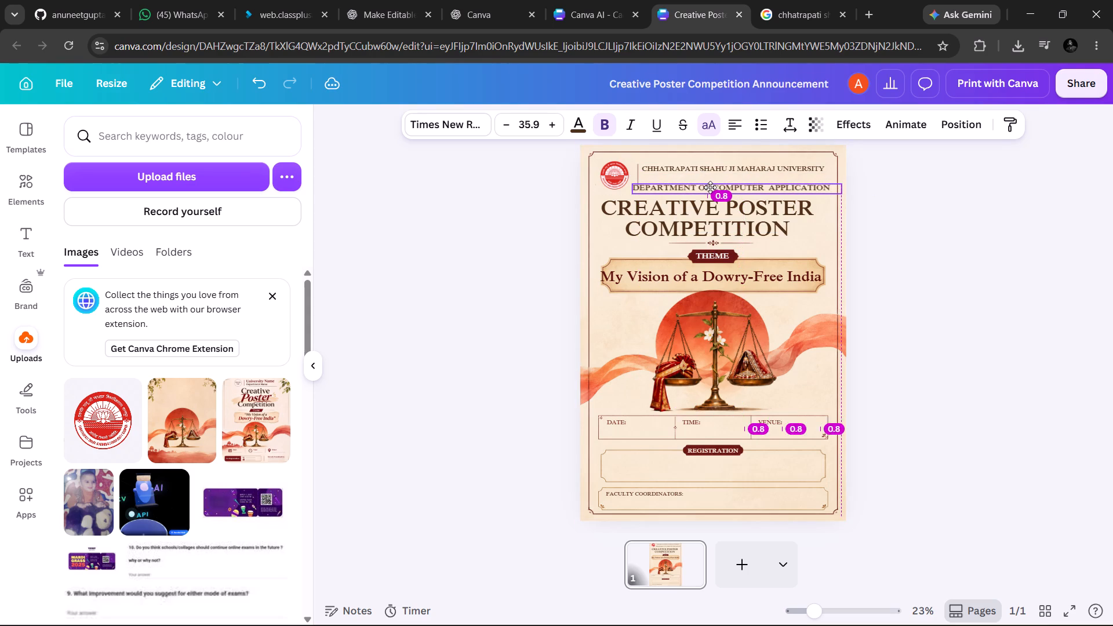
drag(710, 187, 721, 184)
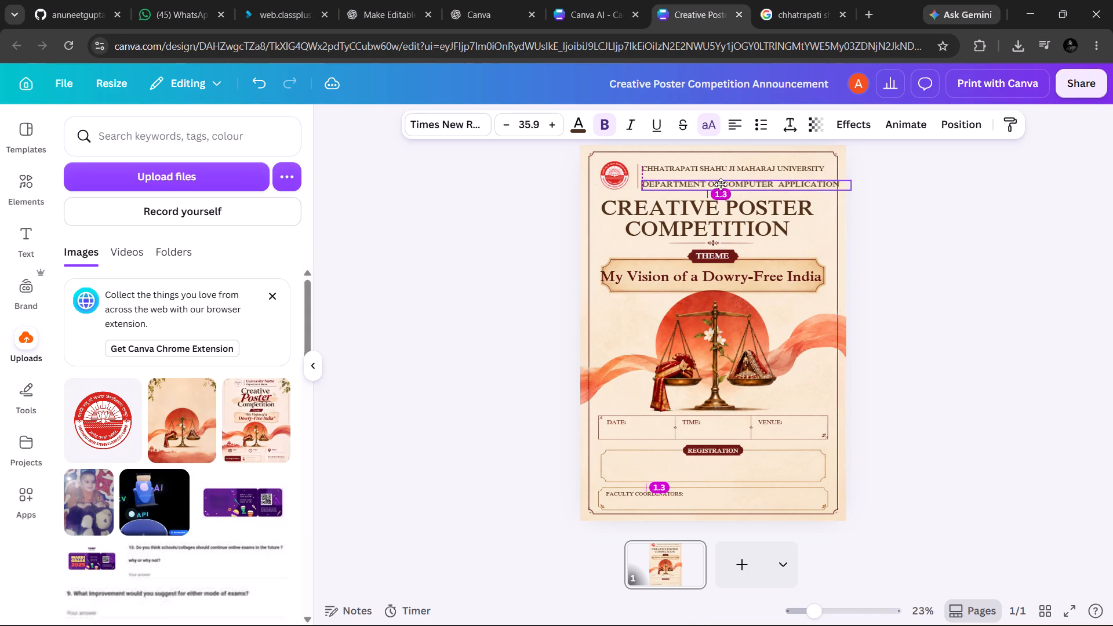
drag(721, 184, 719, 182)
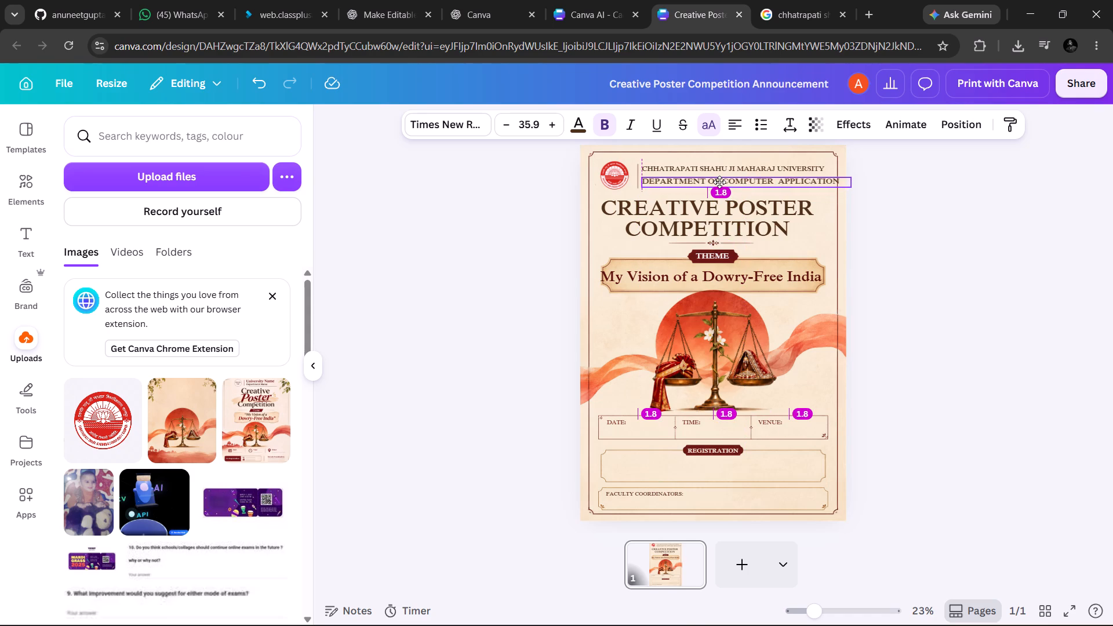
drag(719, 182, 719, 182)
click(514, 322)
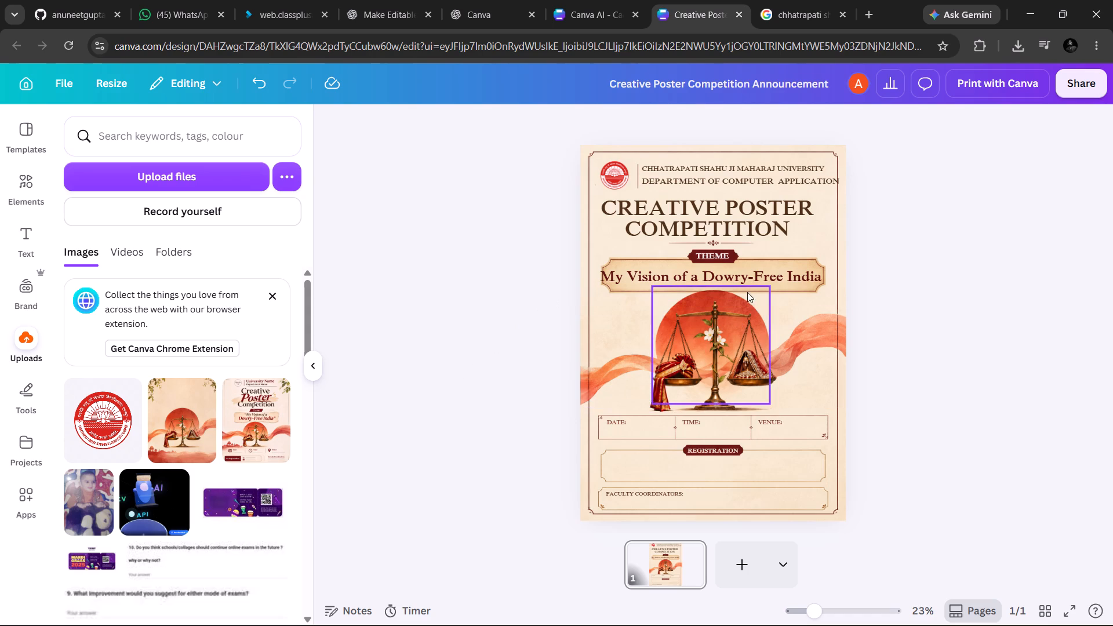
Reduce the font size of the "CREATIVE POSTER COMPETITION" title to 84.7 and move the title slightly down.
click(750, 224)
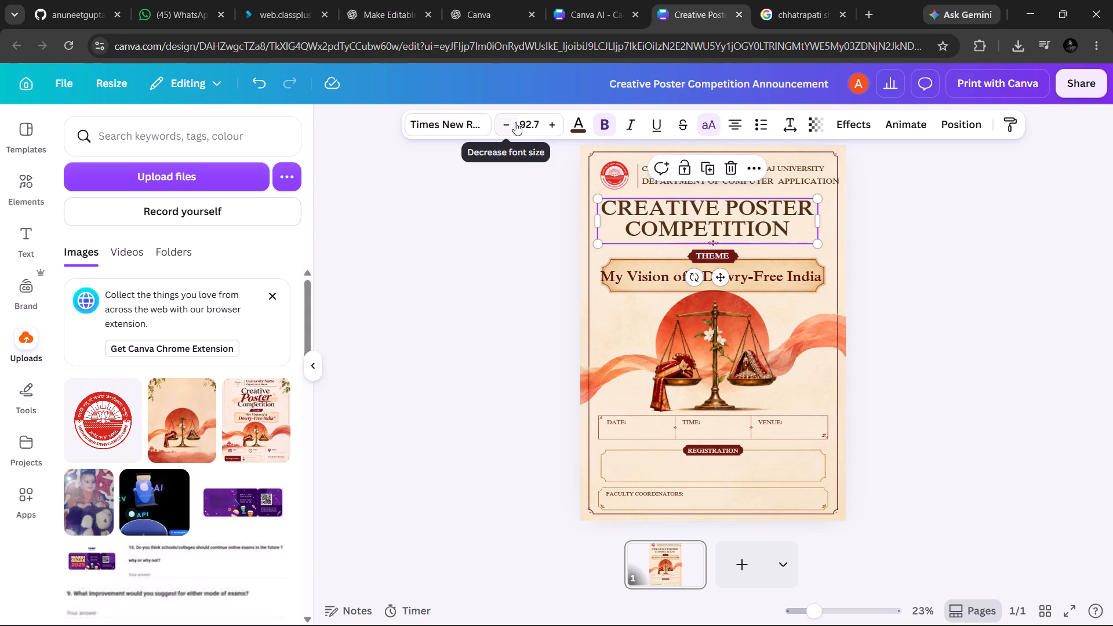
click(515, 122)
triple_click(515, 122)
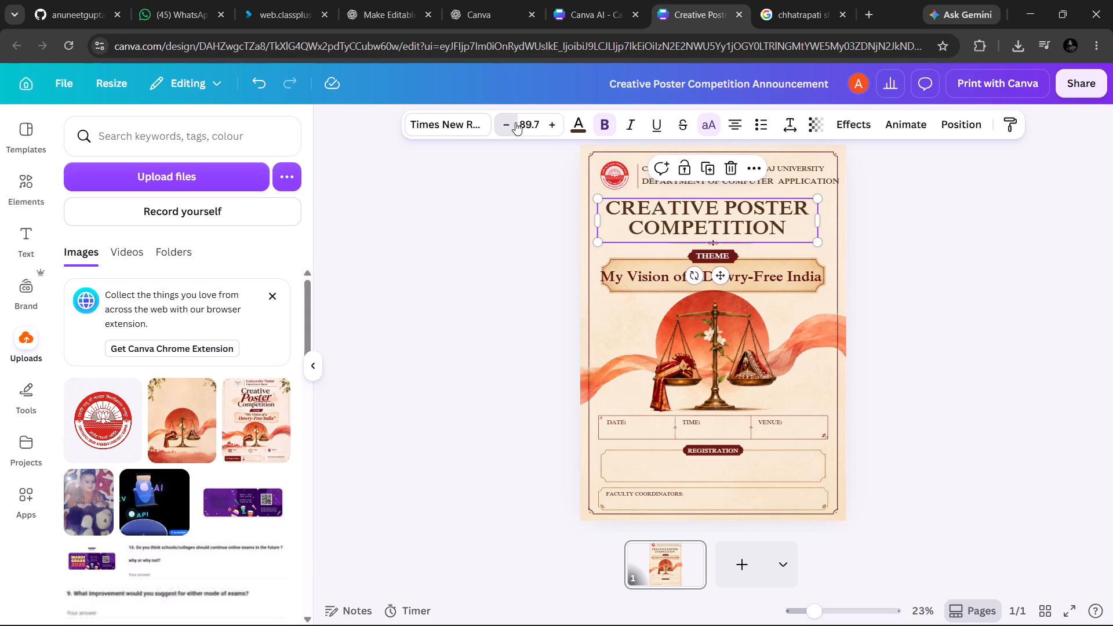
triple_click(515, 122)
click(515, 122)
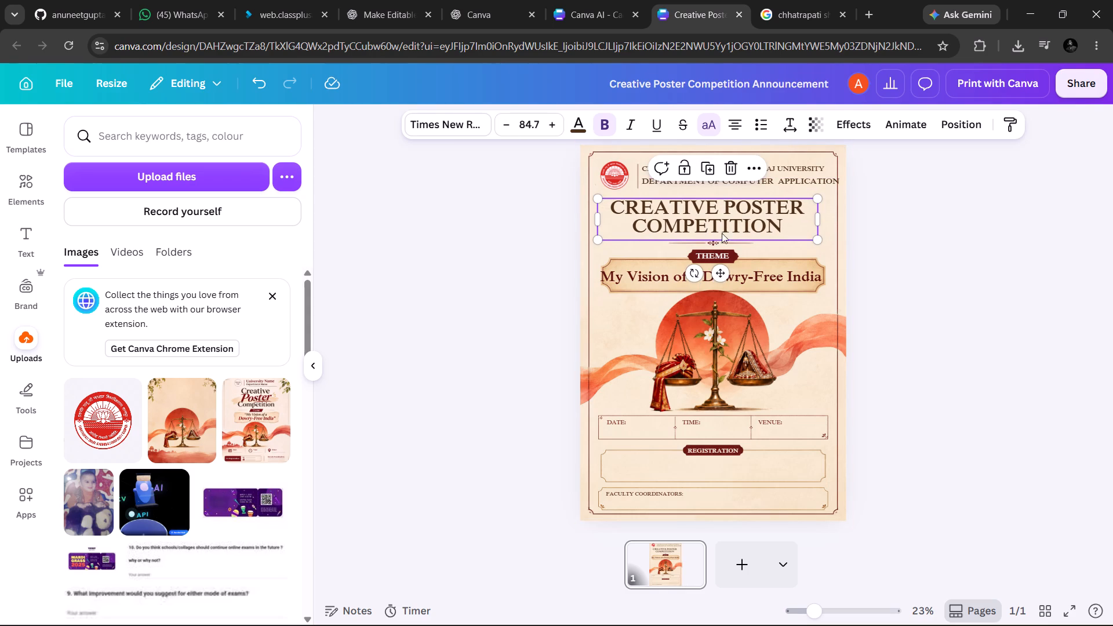
click(716, 240)
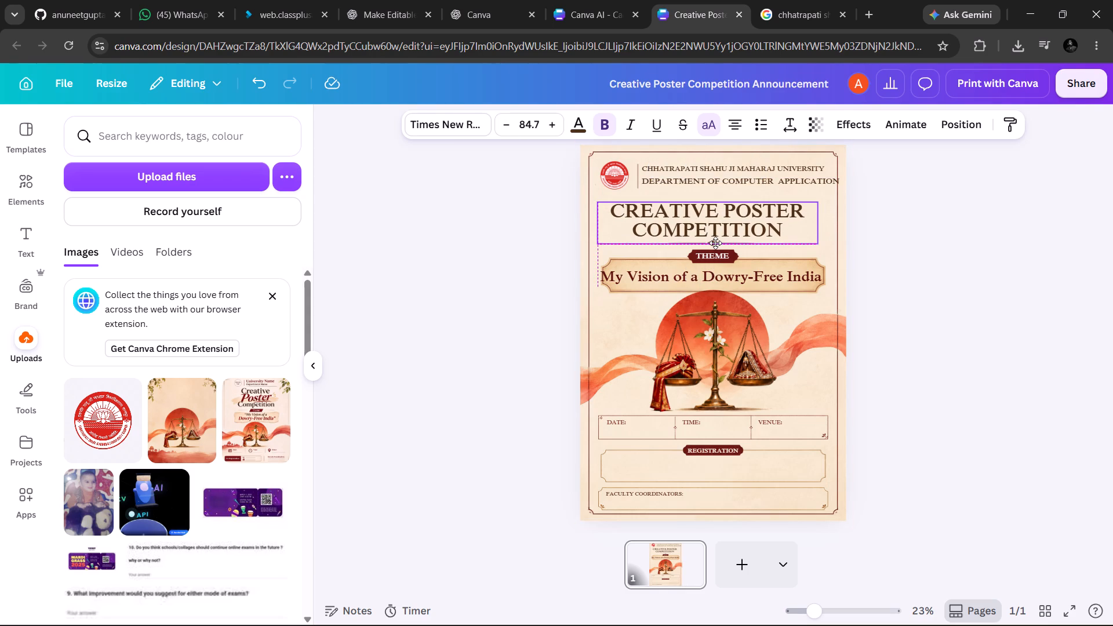
click(715, 243)
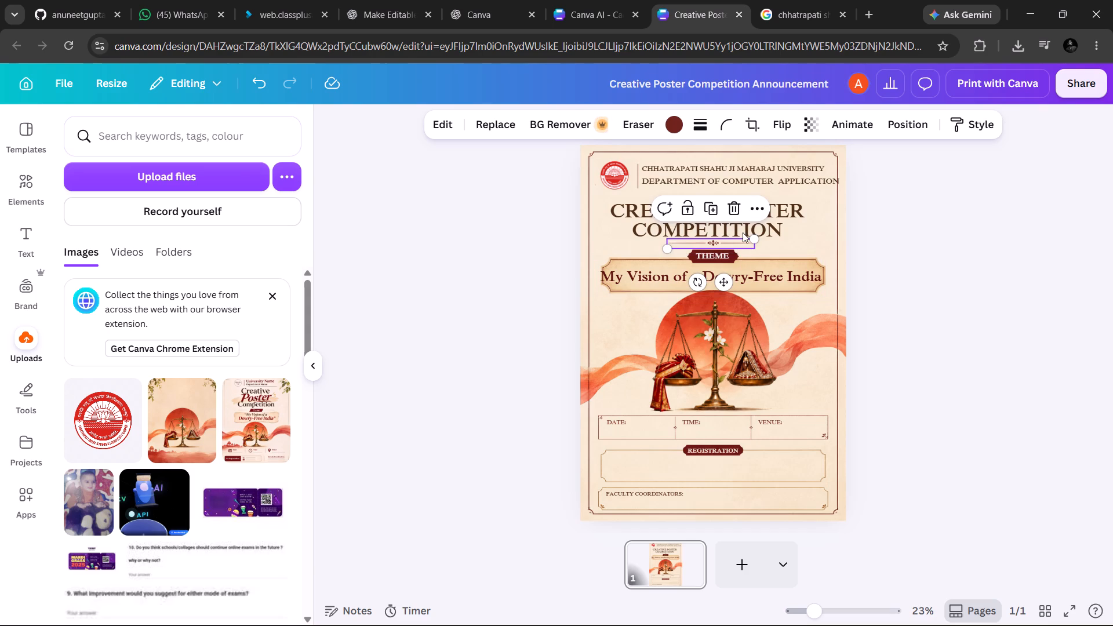
click(768, 223)
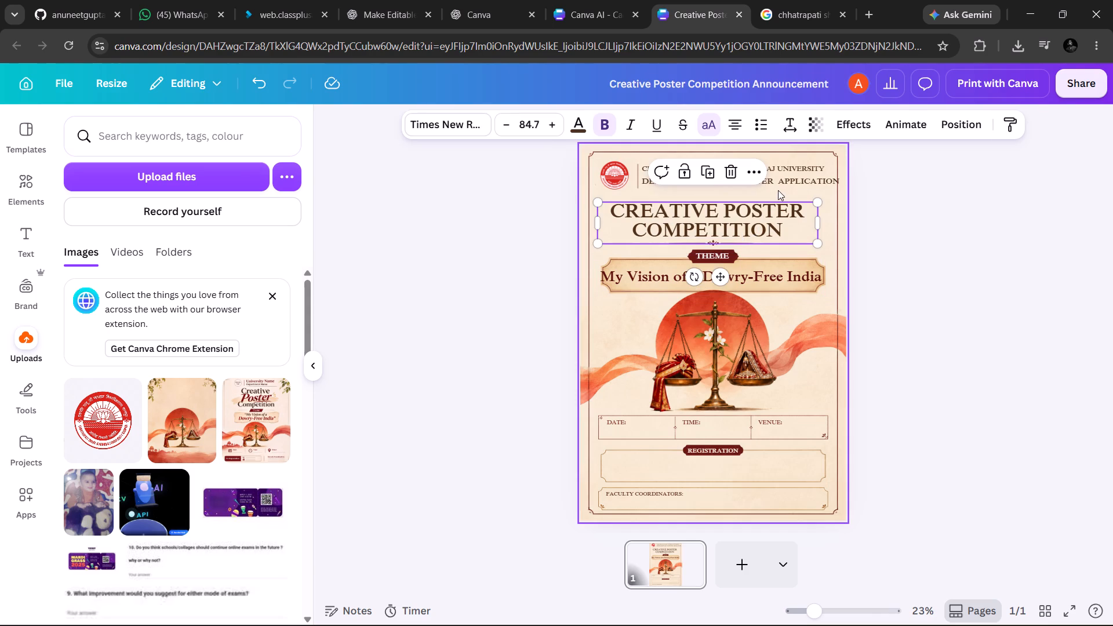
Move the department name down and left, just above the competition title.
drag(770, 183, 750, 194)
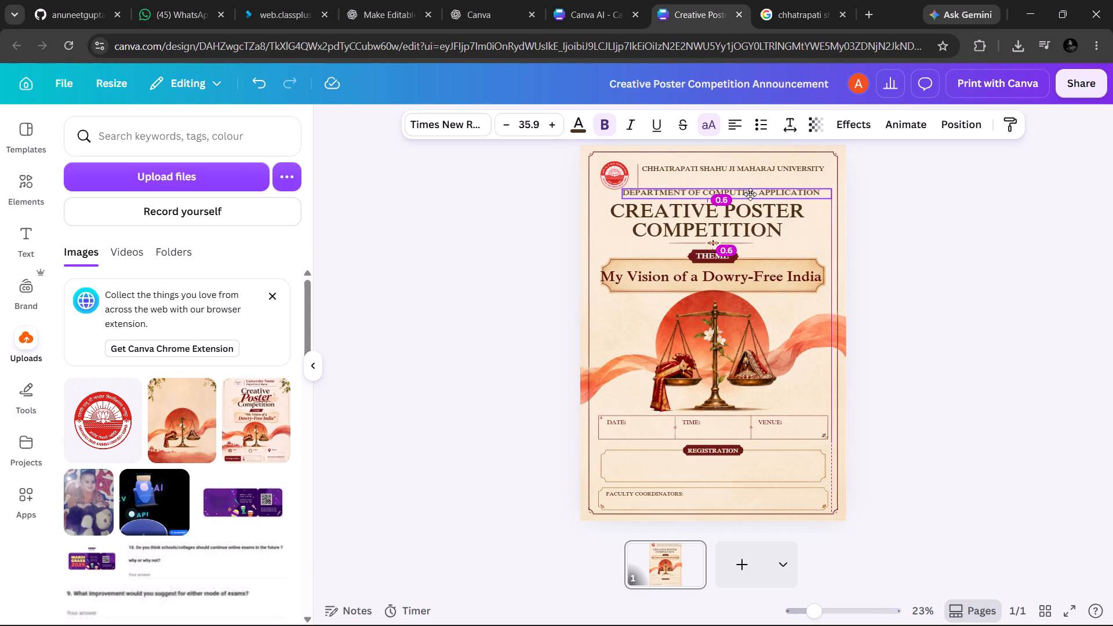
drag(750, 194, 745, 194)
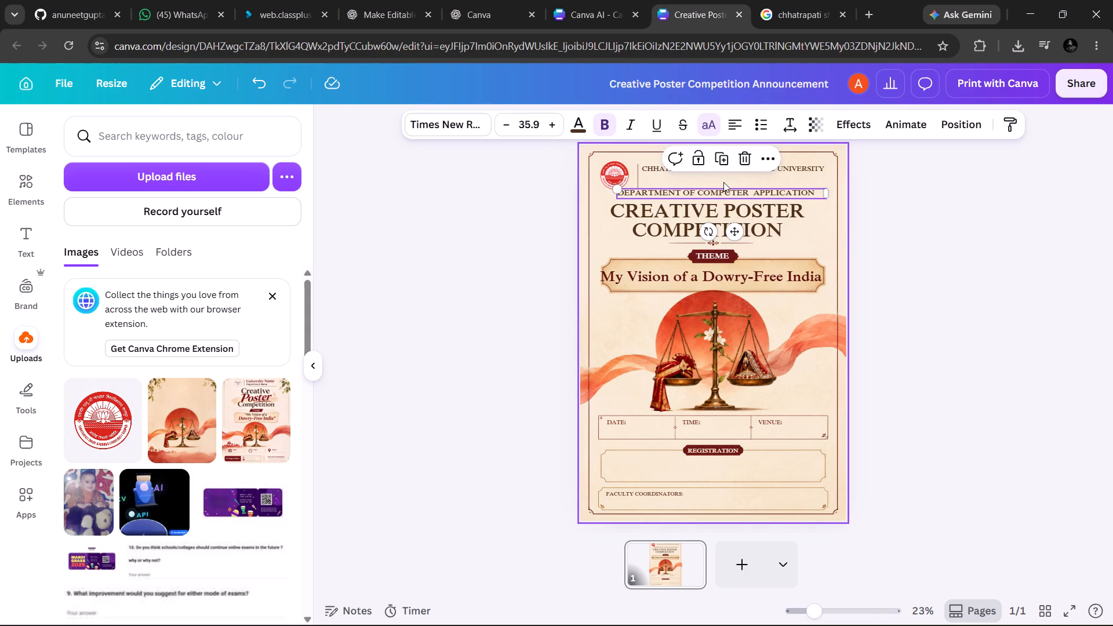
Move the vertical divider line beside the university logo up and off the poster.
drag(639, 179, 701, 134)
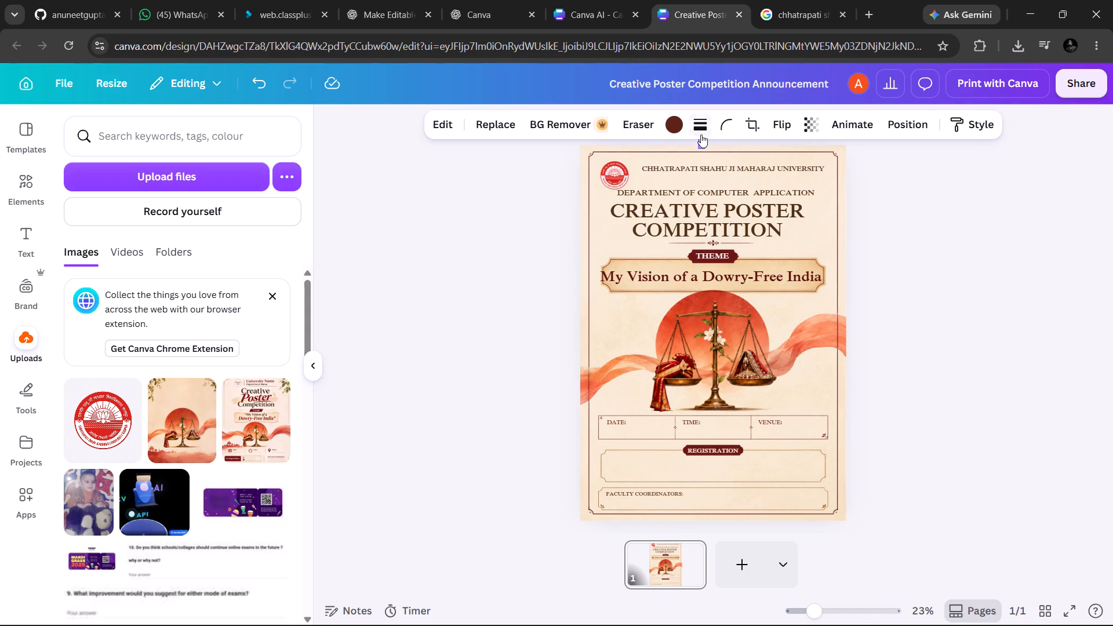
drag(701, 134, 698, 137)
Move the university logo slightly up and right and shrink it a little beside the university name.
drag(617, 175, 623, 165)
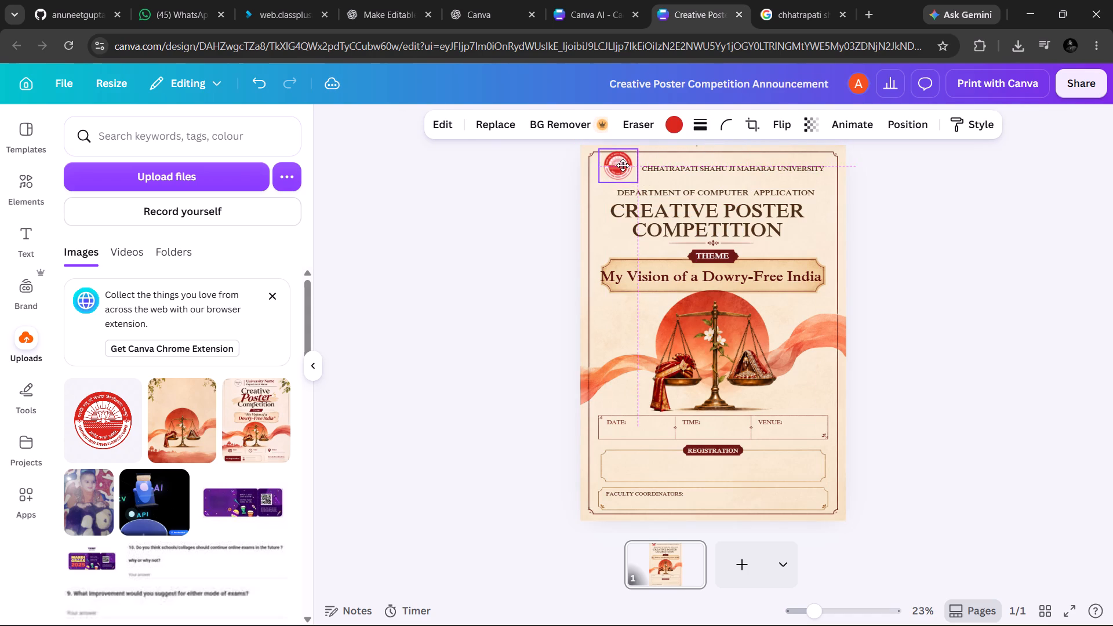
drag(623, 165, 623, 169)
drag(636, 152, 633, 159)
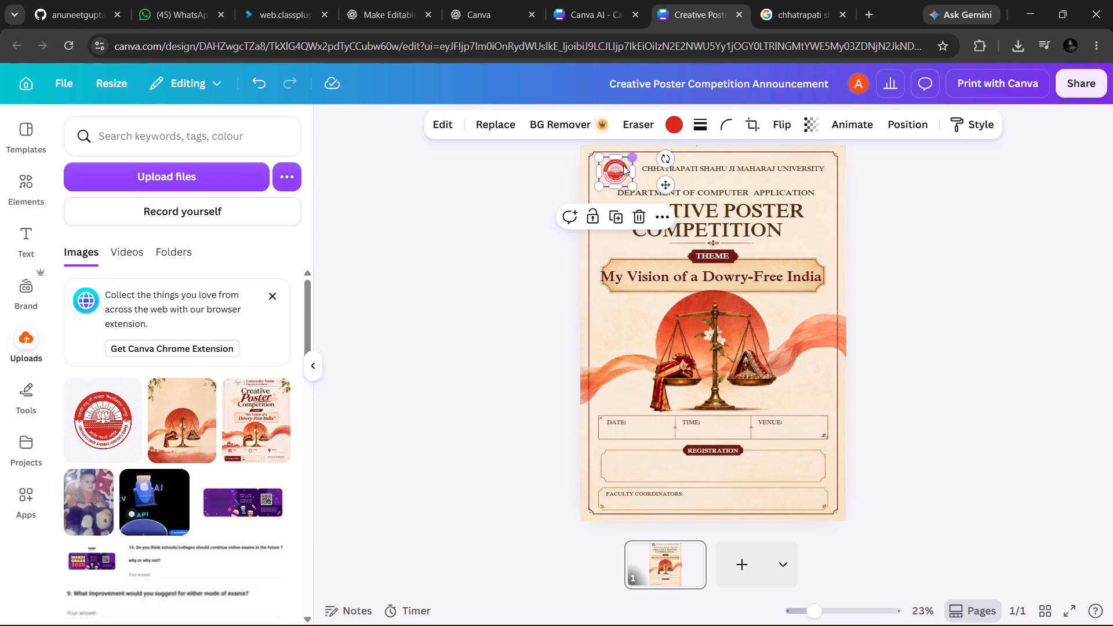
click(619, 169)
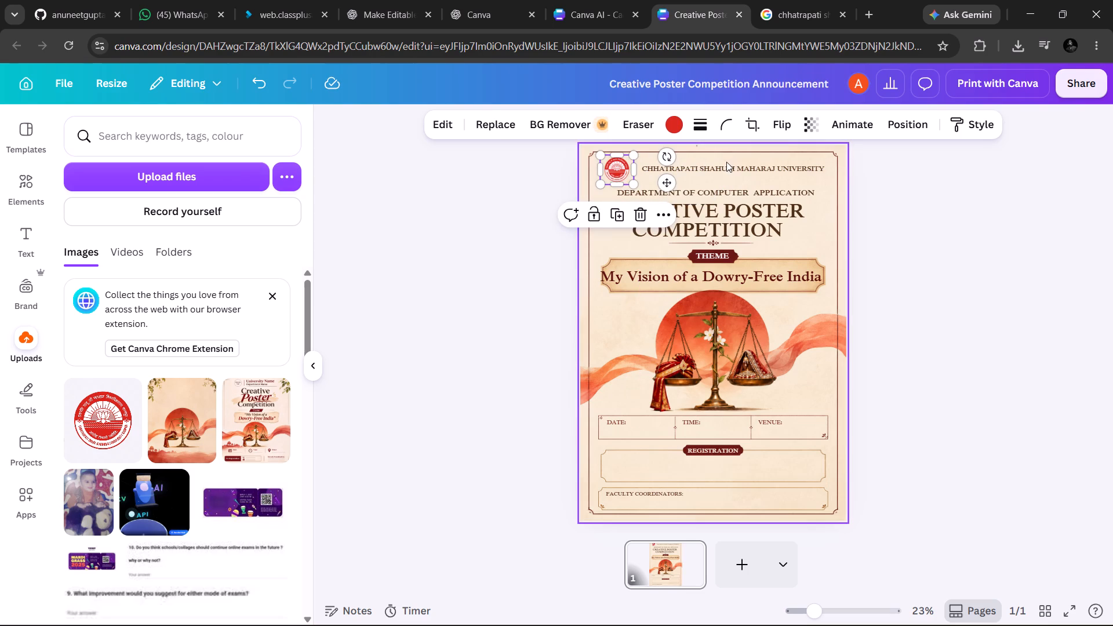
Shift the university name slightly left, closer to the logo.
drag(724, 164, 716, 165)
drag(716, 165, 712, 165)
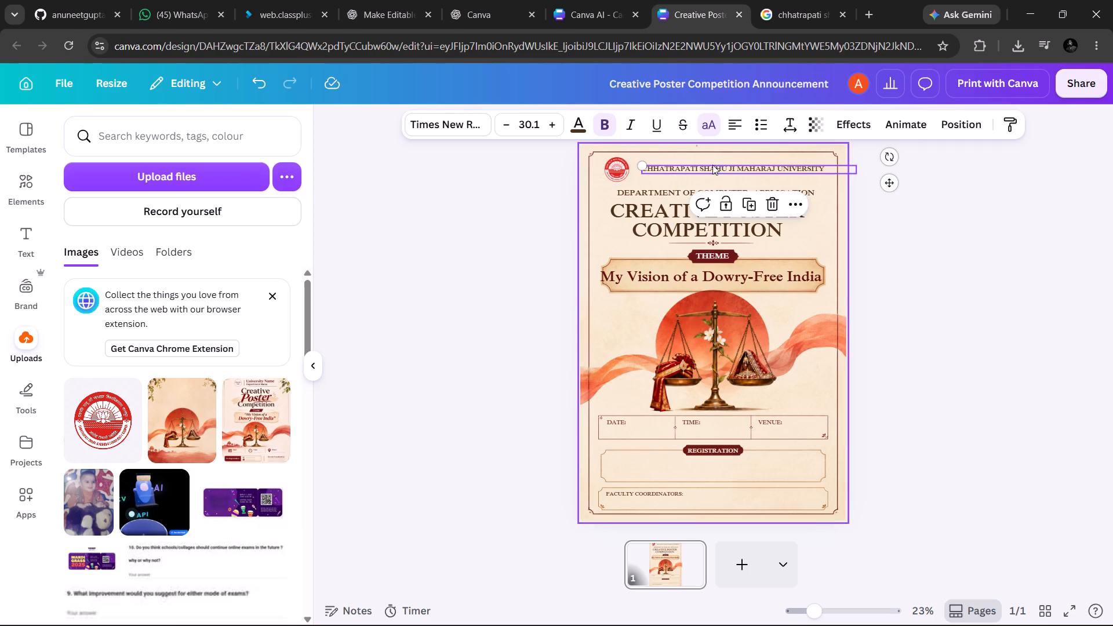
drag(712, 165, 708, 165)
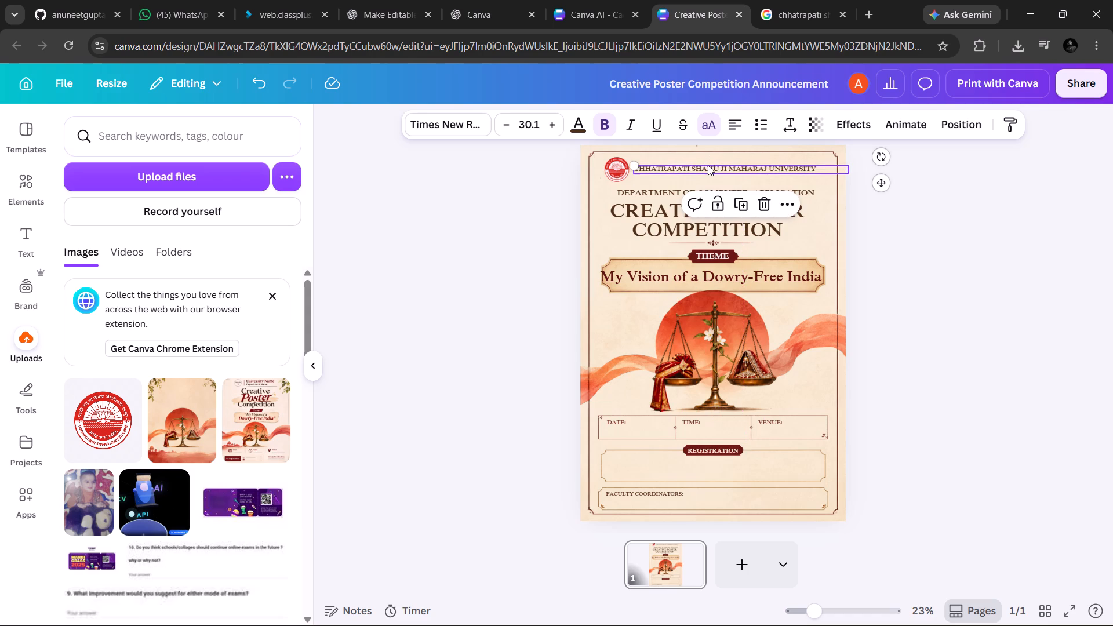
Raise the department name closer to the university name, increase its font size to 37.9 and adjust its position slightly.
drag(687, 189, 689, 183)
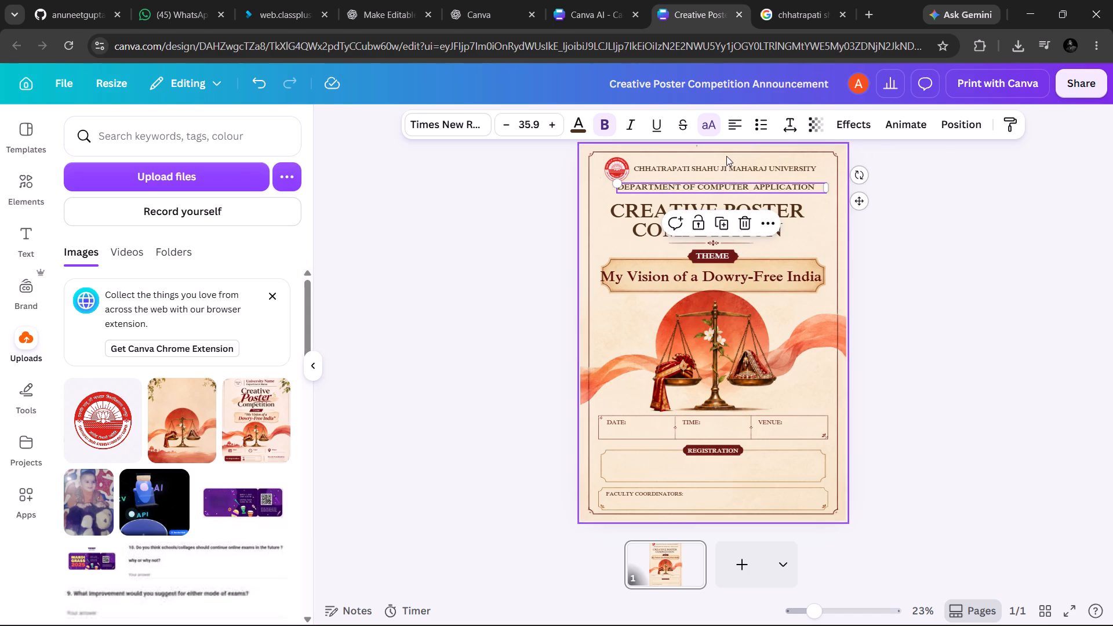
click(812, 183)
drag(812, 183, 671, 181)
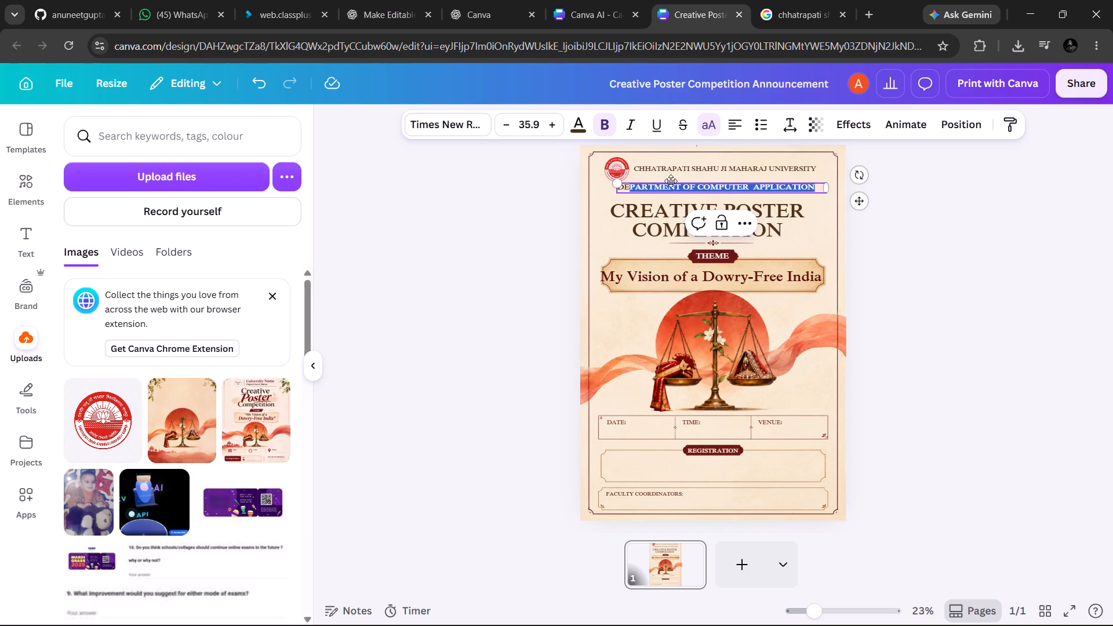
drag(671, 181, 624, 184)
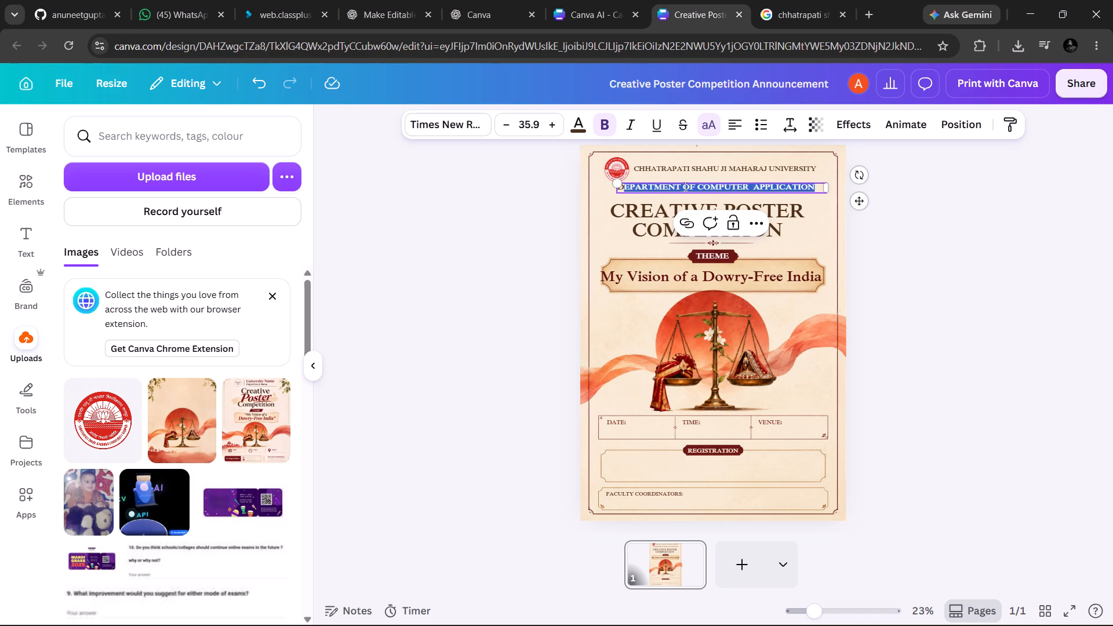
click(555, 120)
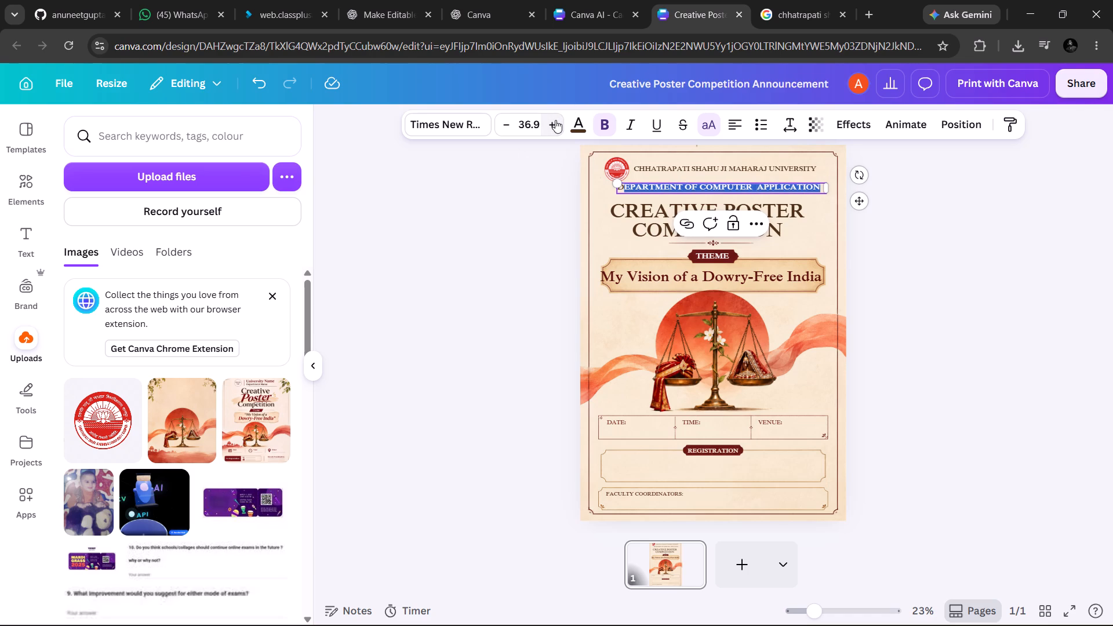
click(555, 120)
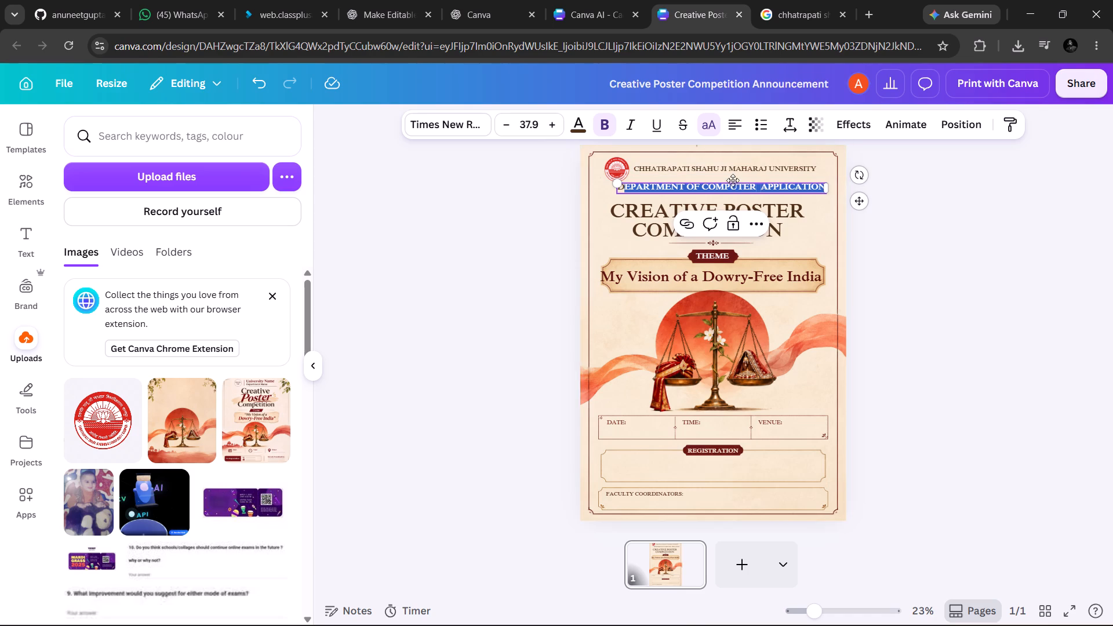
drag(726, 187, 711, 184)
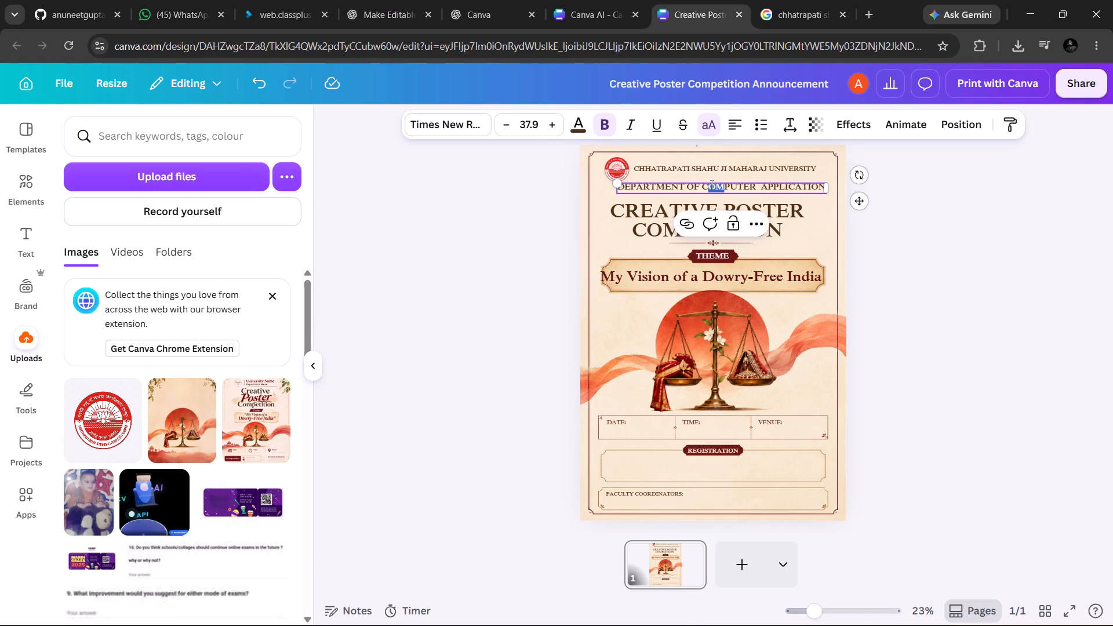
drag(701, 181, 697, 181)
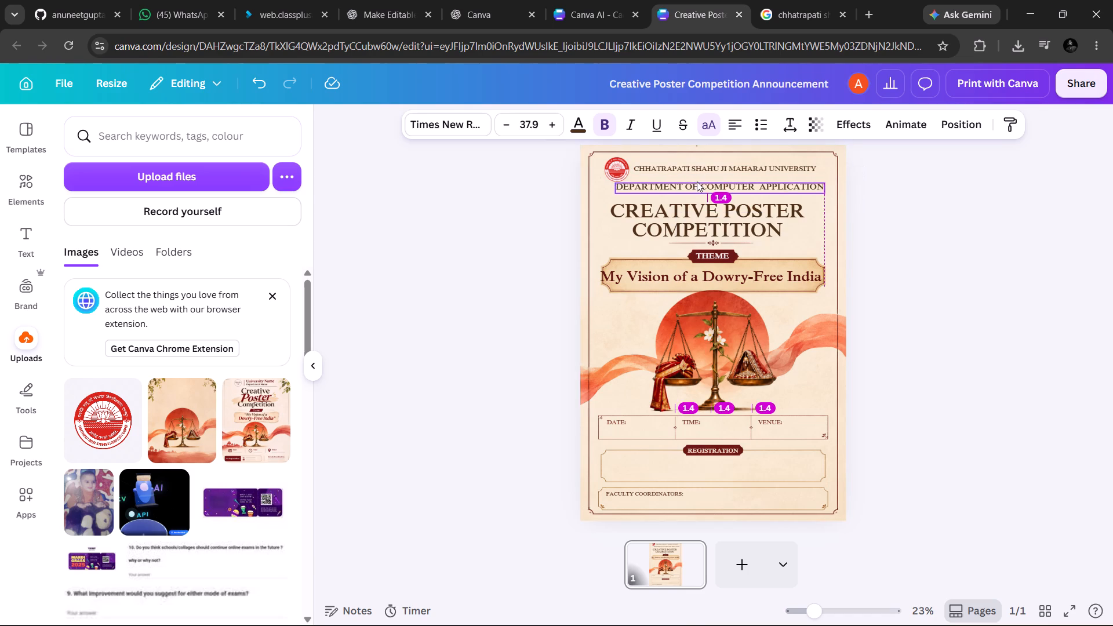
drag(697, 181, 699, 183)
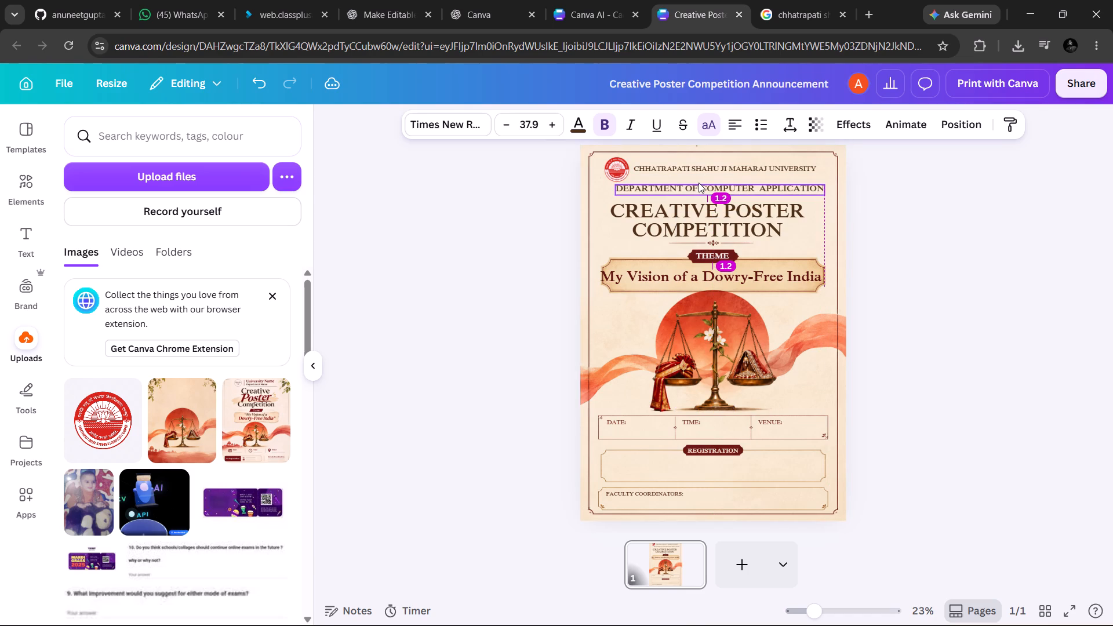
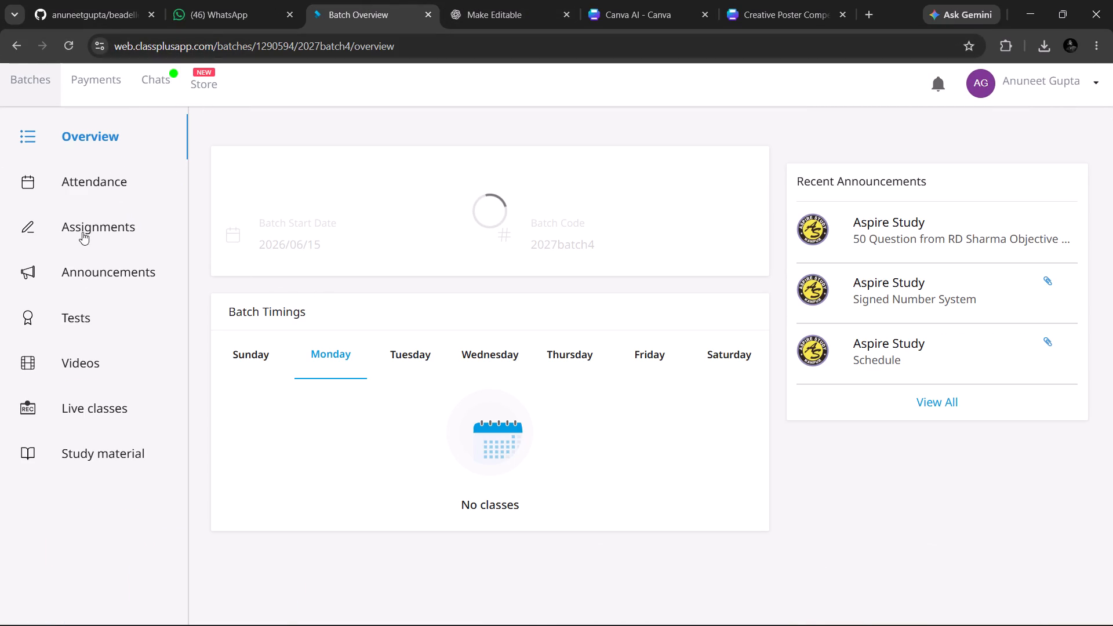
Open the batch's tests and look through the list of completed tests.
click(74, 326)
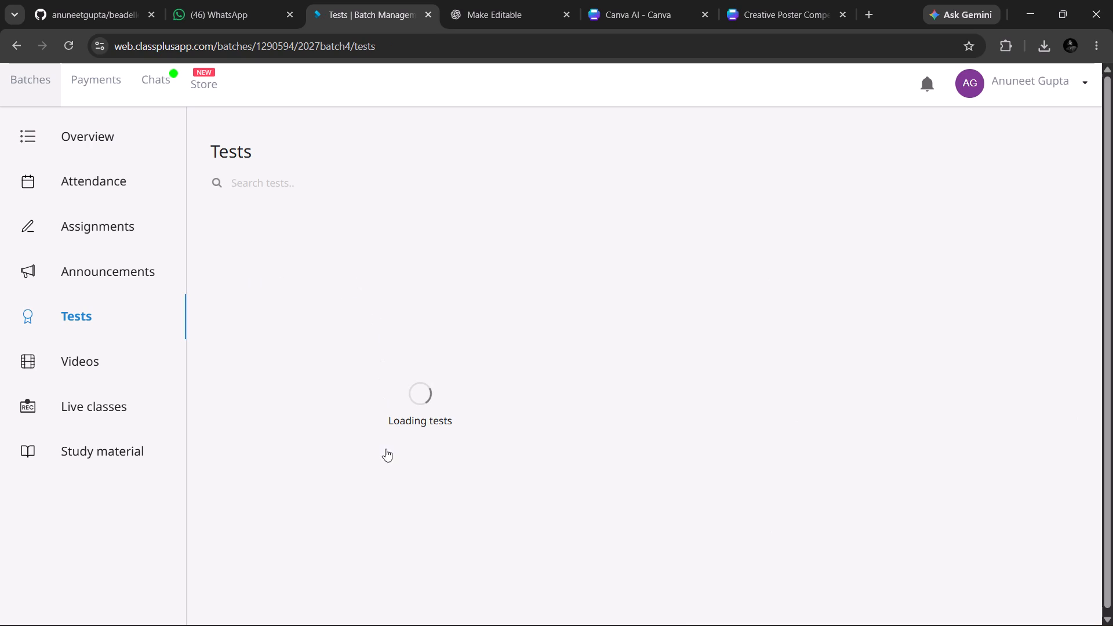
drag(1112, 245, 1107, 484)
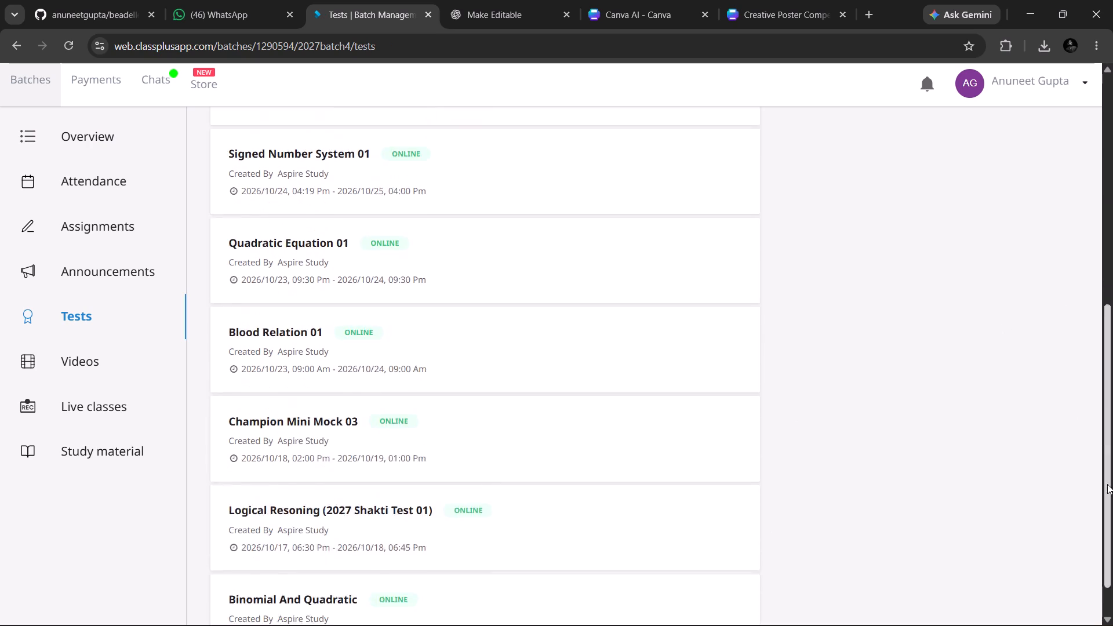
drag(1107, 484, 1096, 612)
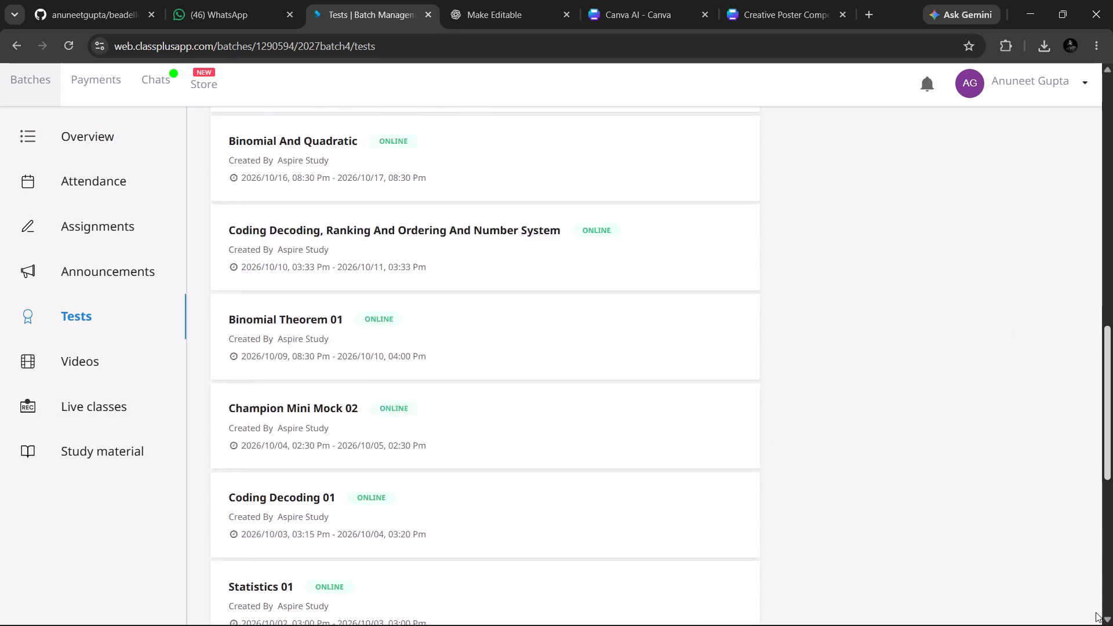
drag(1096, 612, 1091, 306)
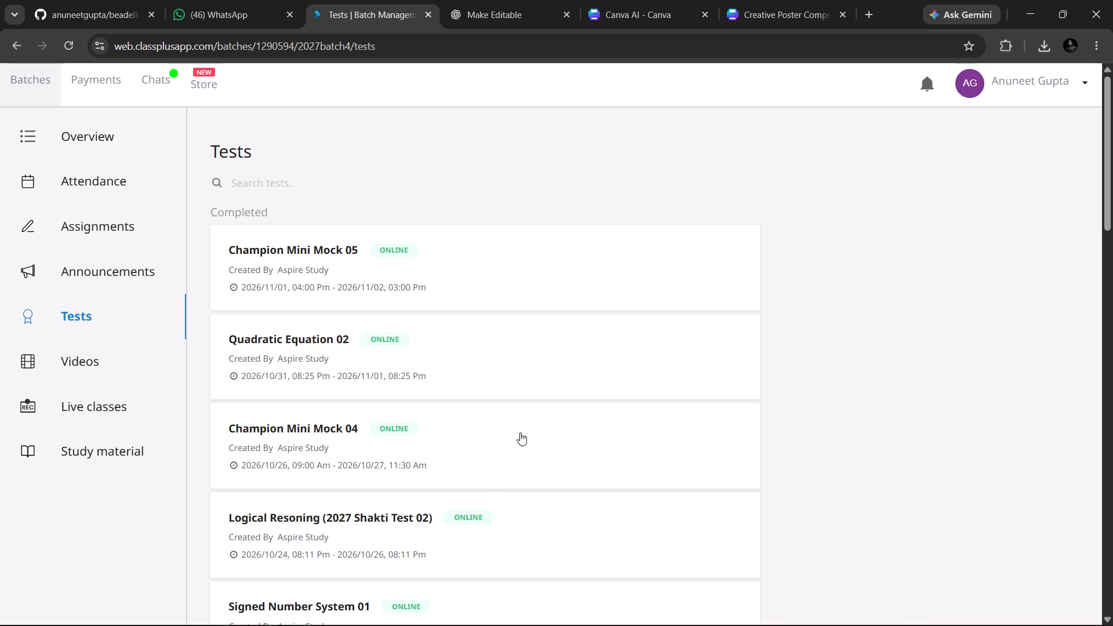
Check the stats of the completed tests Champion Mini Mock 05 and Quadratic Equation 02.
click(564, 283)
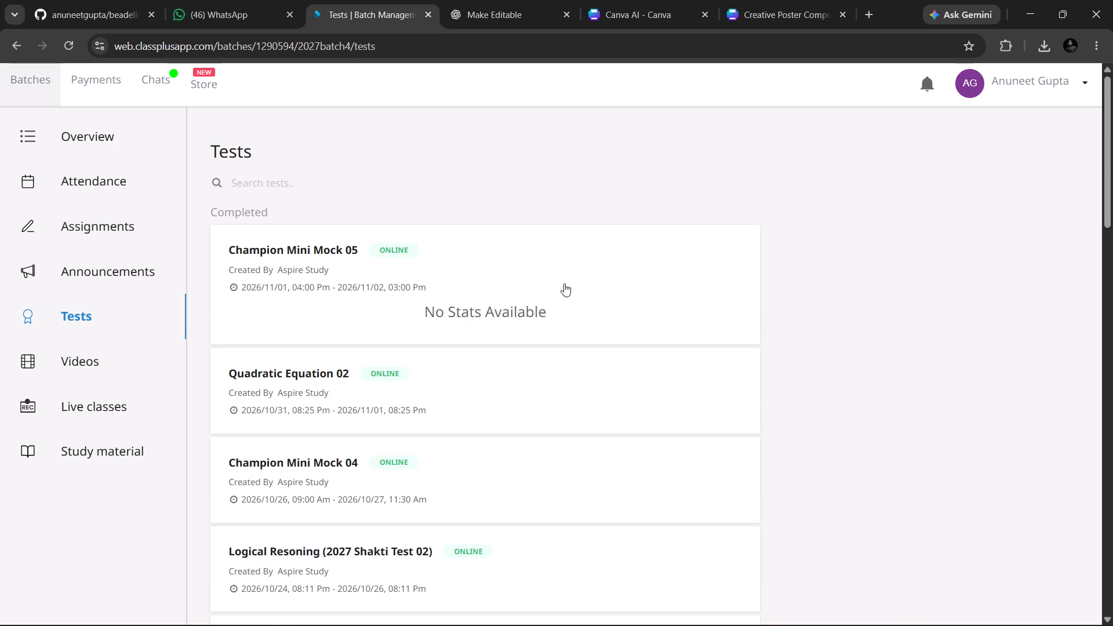
click(310, 248)
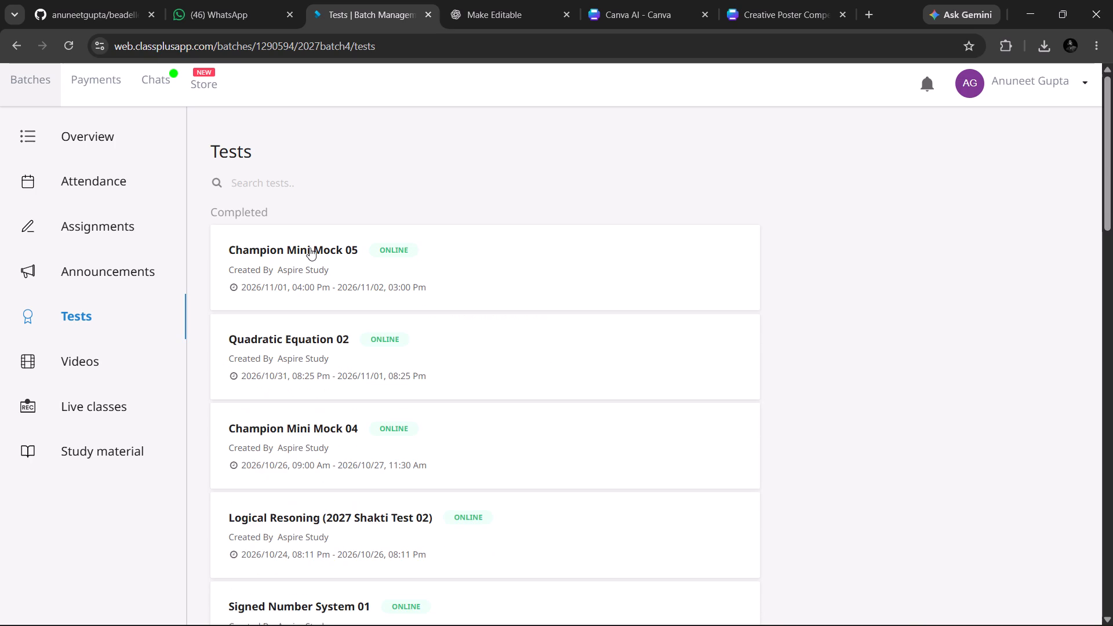
click(276, 334)
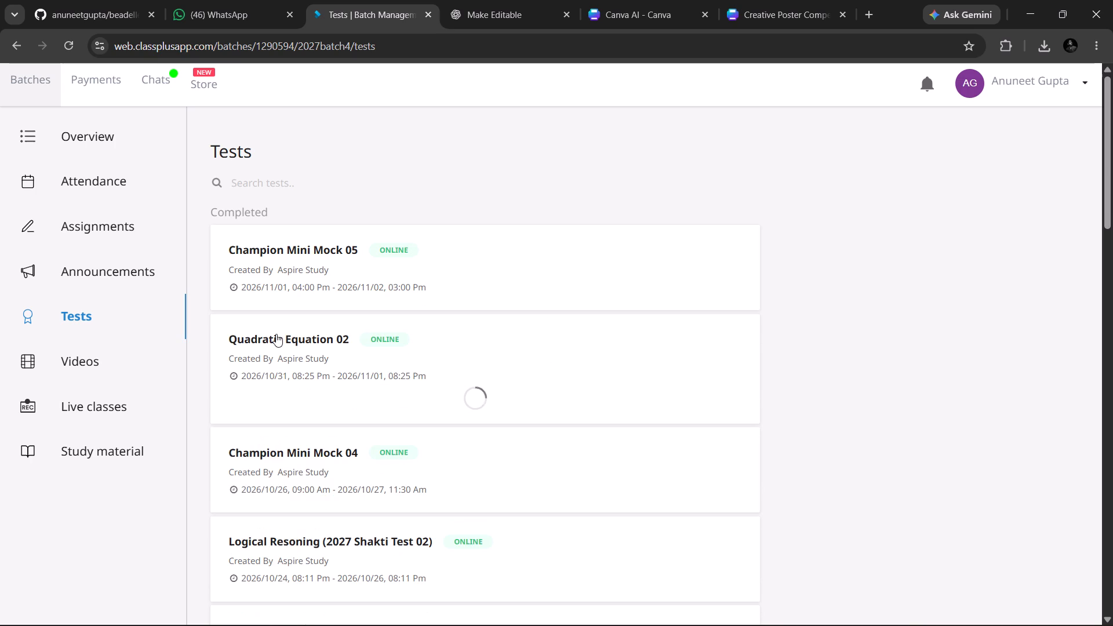
Check the stats of the completed tests Champion Mini Mock 04, Quadratic Equation 02 and Champion Mini Mock 05.
click(239, 467)
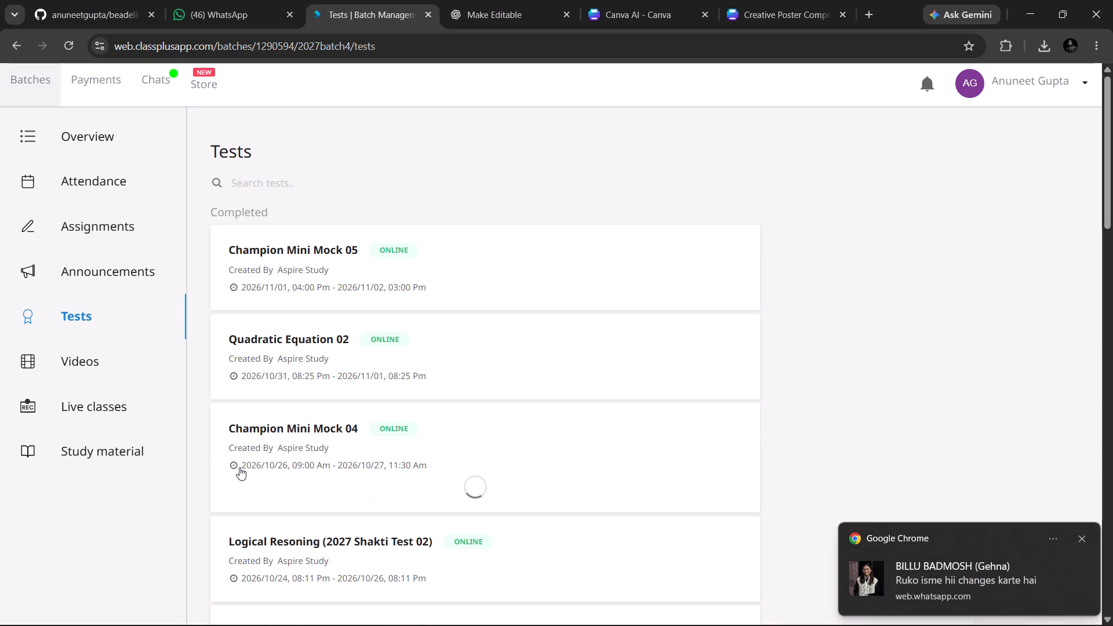
click(265, 331)
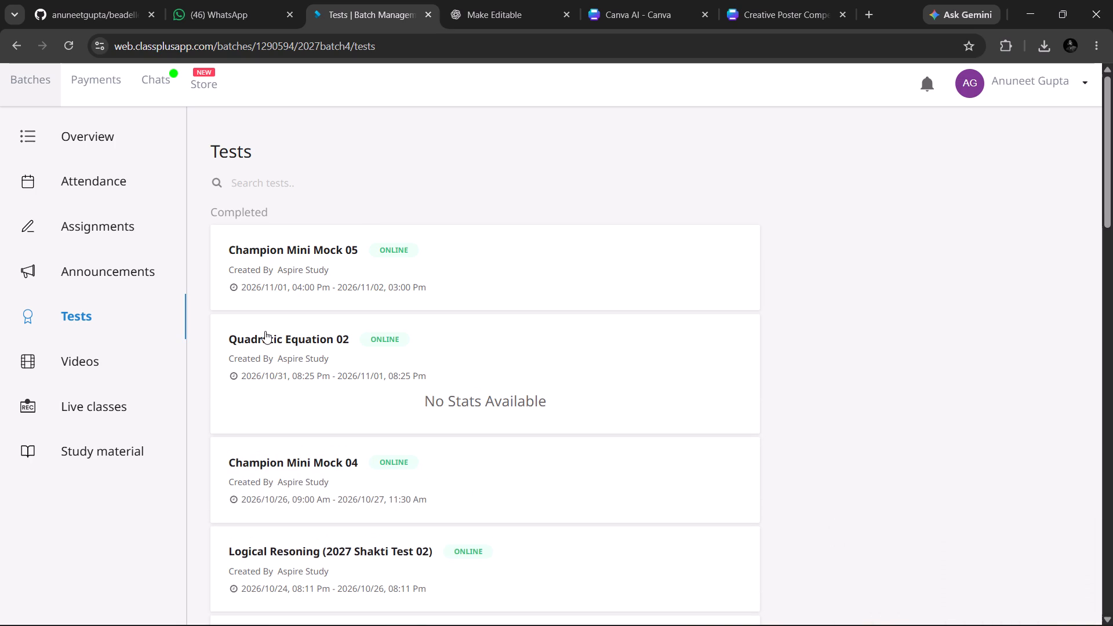
click(277, 253)
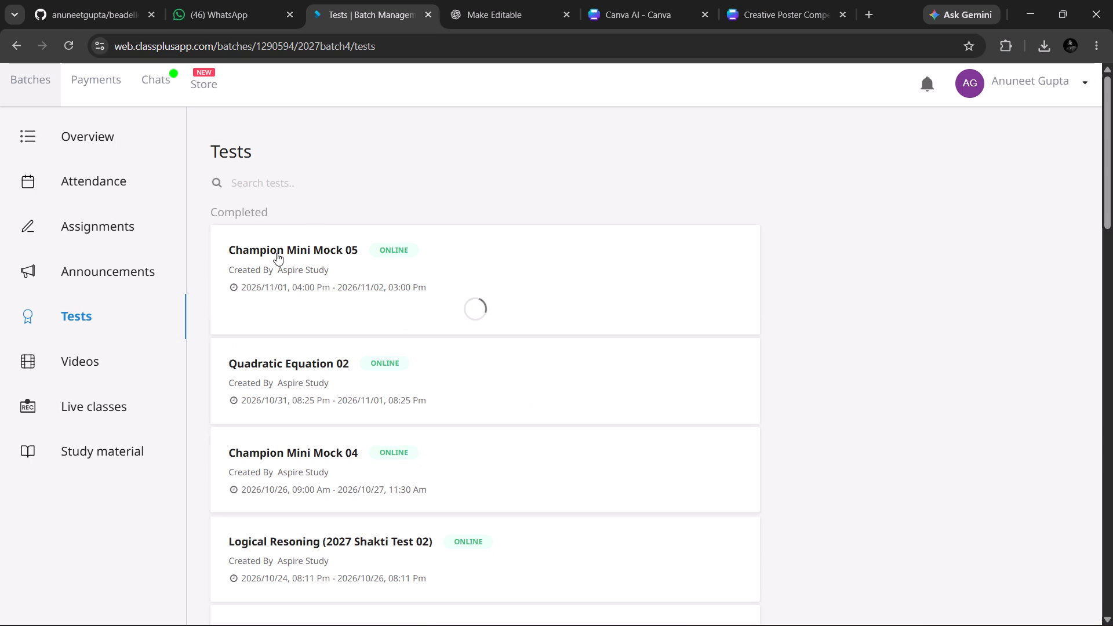
Reload the batch's tests page.
click(65, 44)
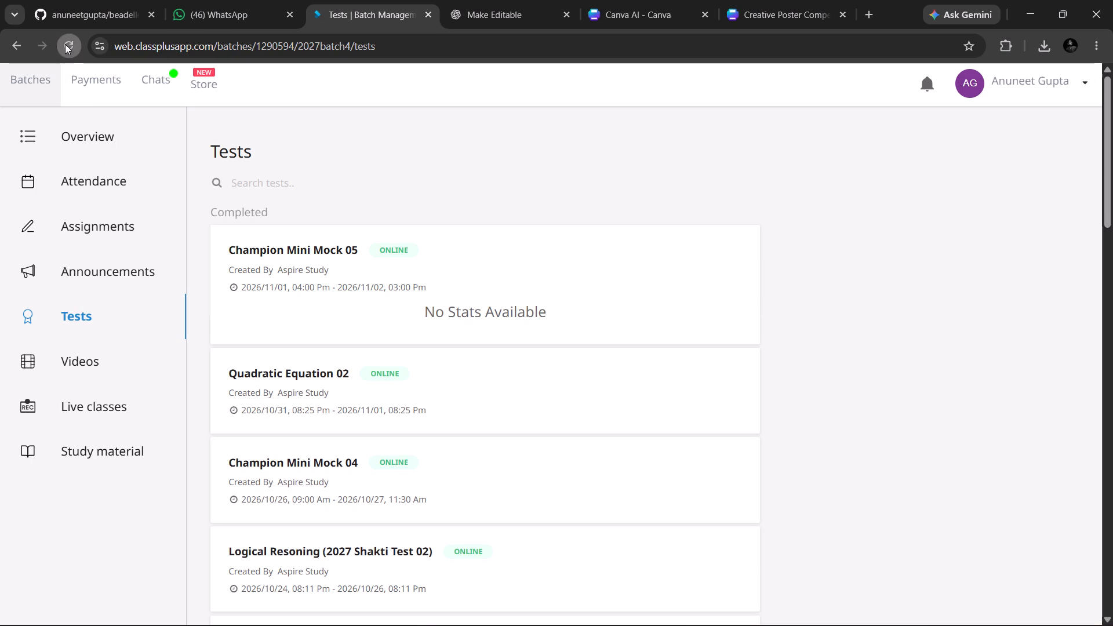
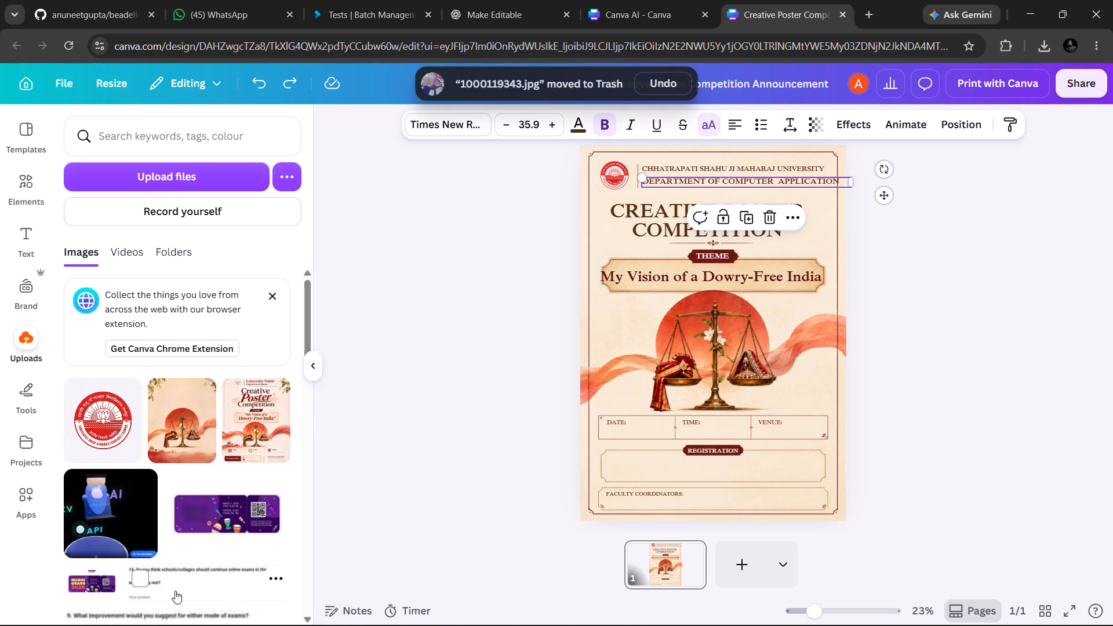
Dismiss the Canva Chrome Extension suggestion above the uploaded images.
click(278, 300)
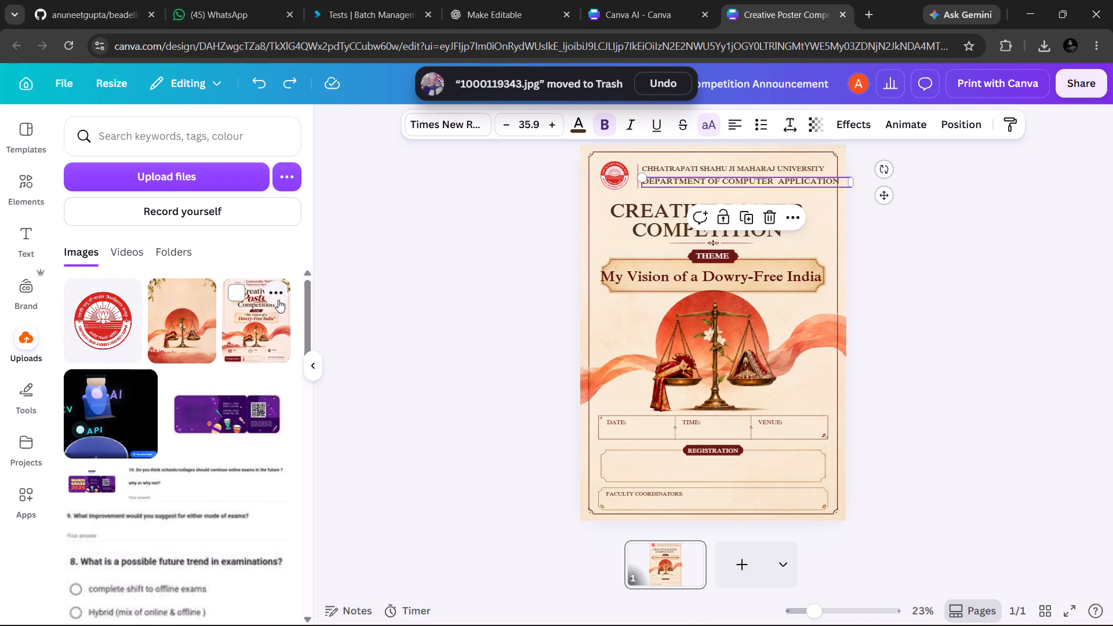
drag(311, 303, 315, 357)
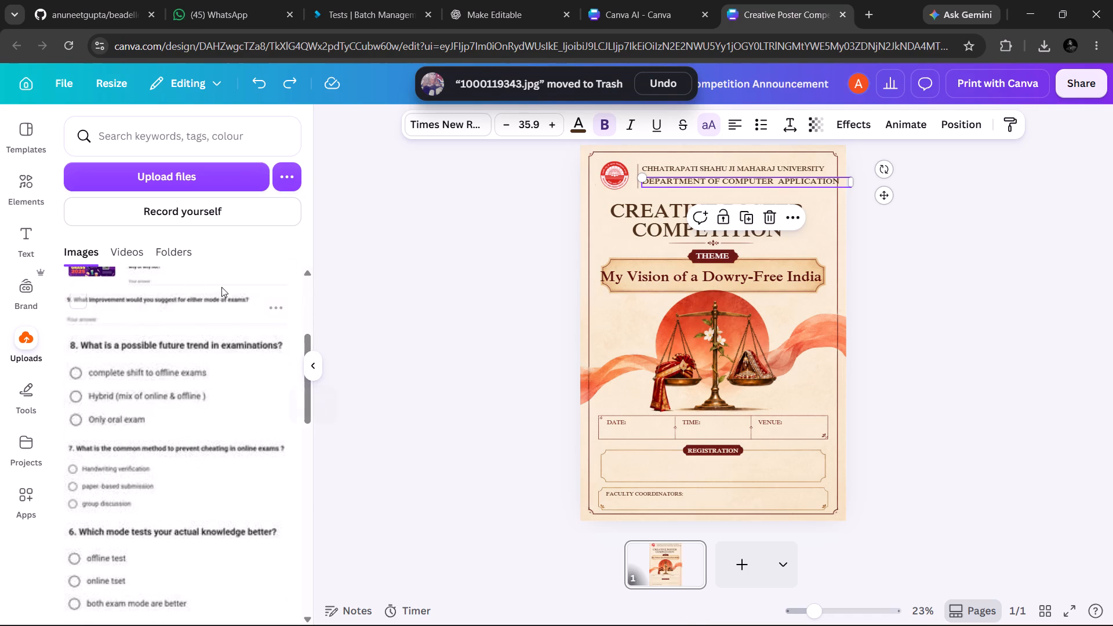
click(132, 249)
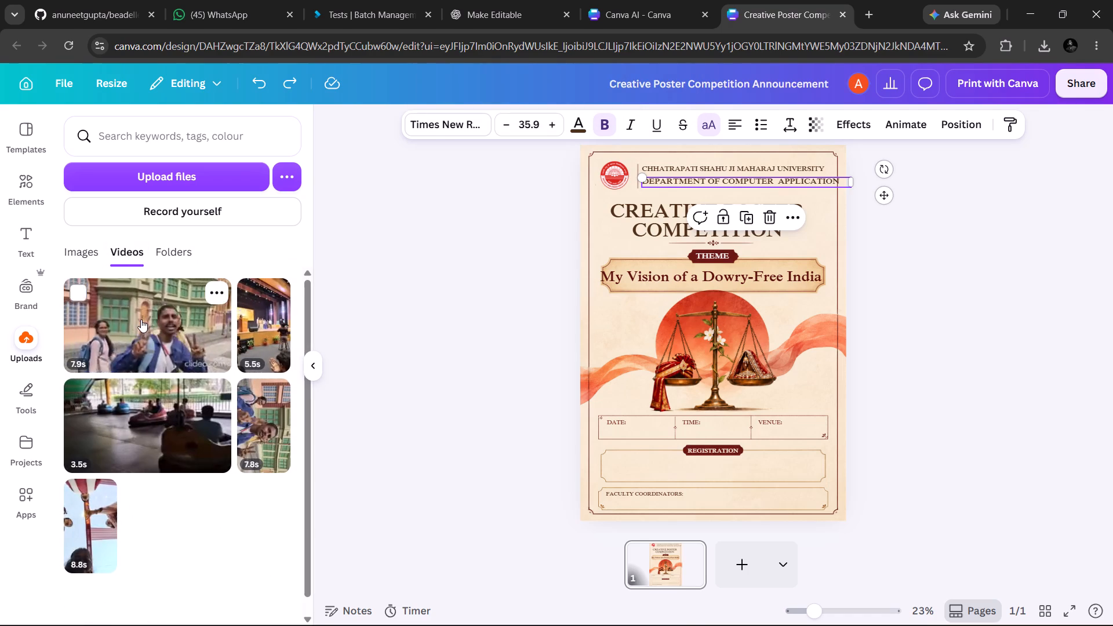
drag(141, 319, 134, 343)
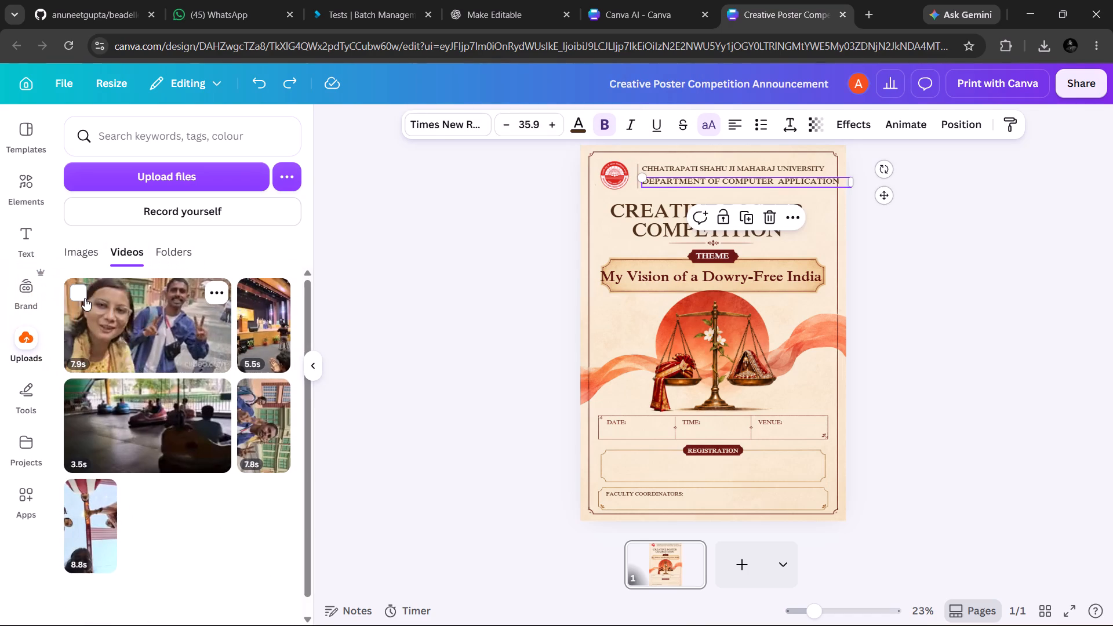
click(83, 296)
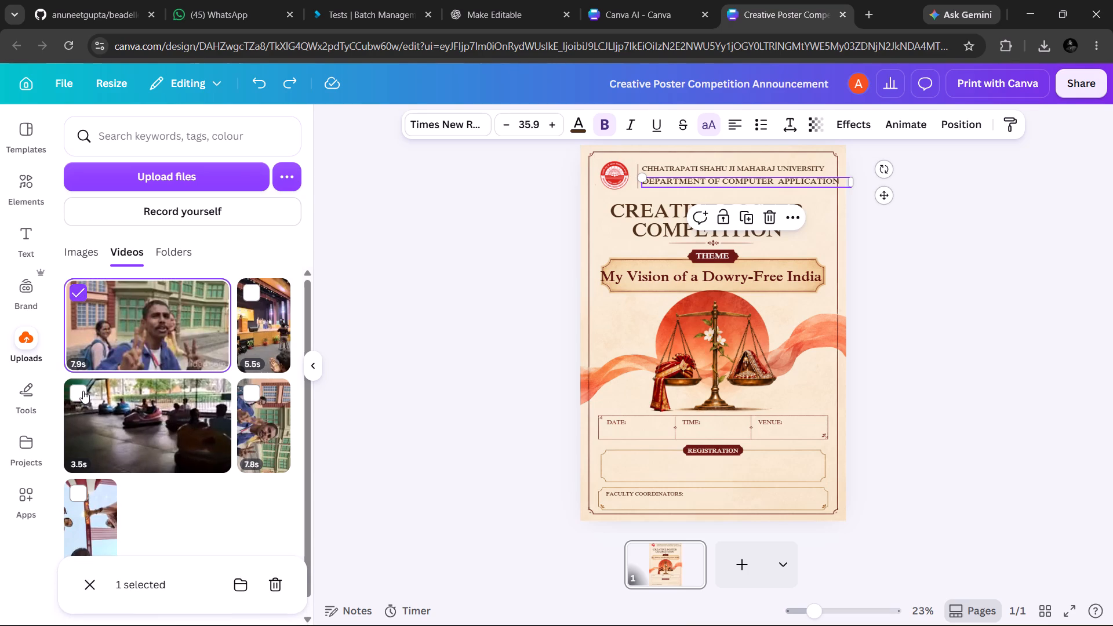
click(83, 391)
click(86, 486)
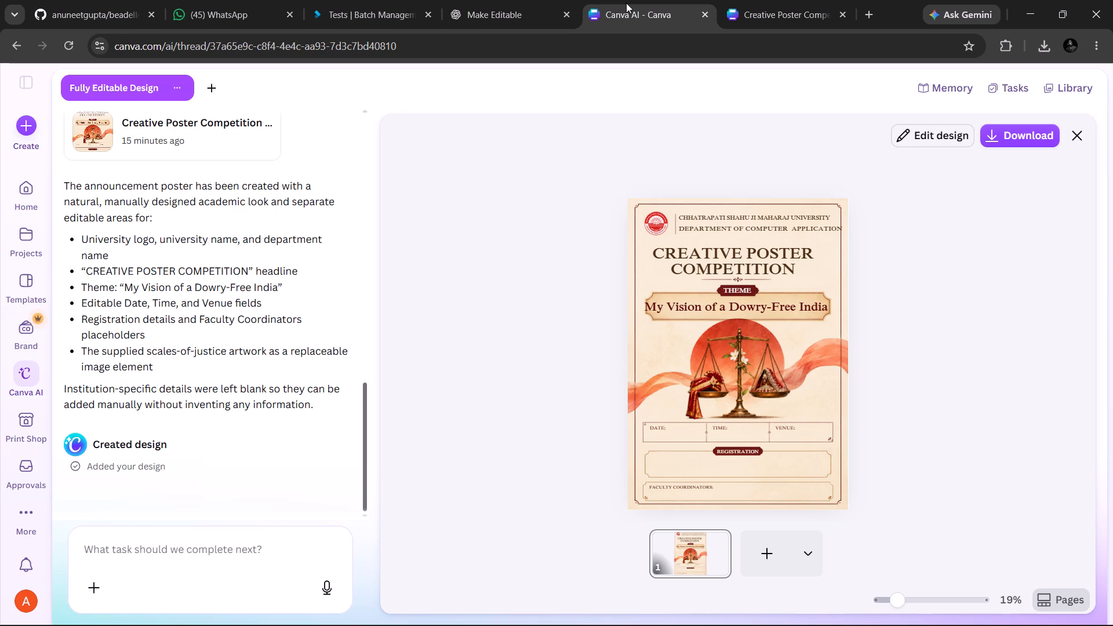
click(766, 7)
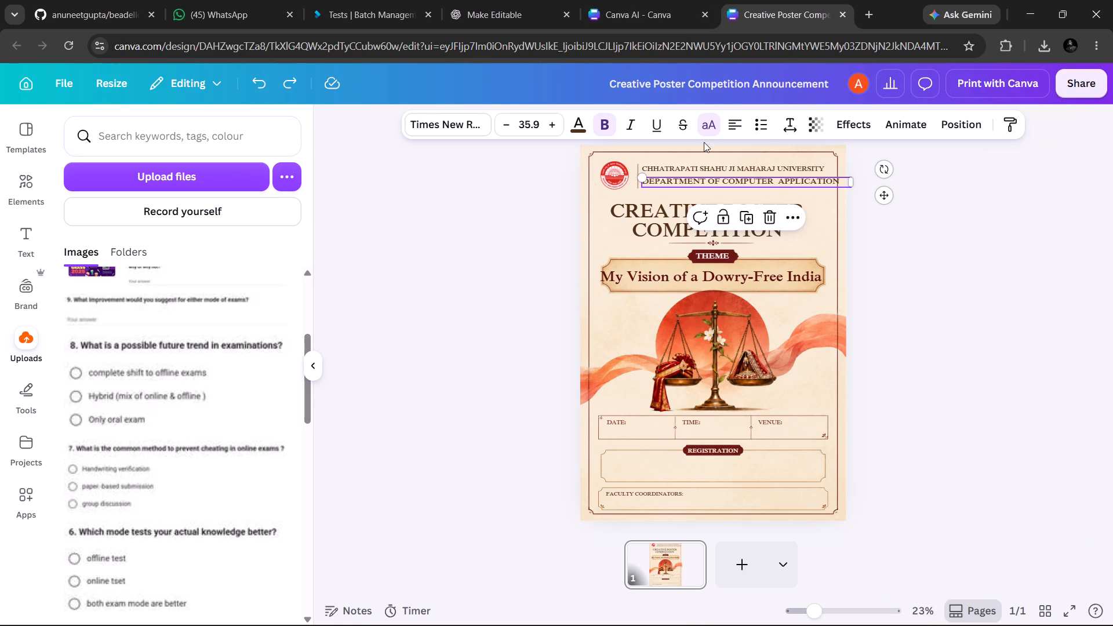
Add a text box to the poster reading "PRESENTS" at font size 51.
click(690, 196)
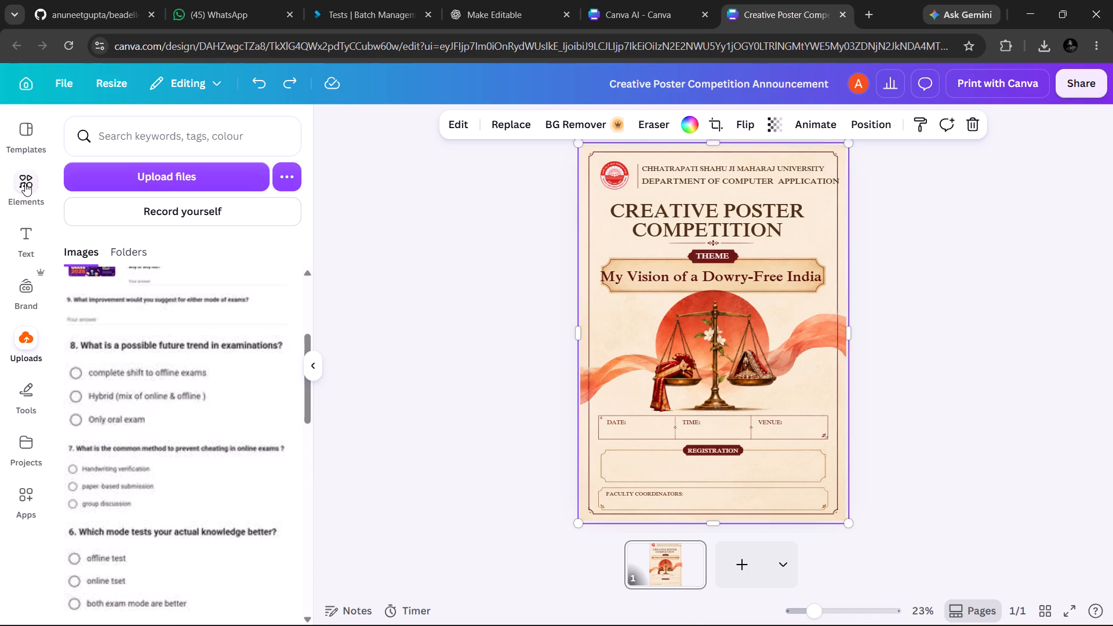
click(21, 250)
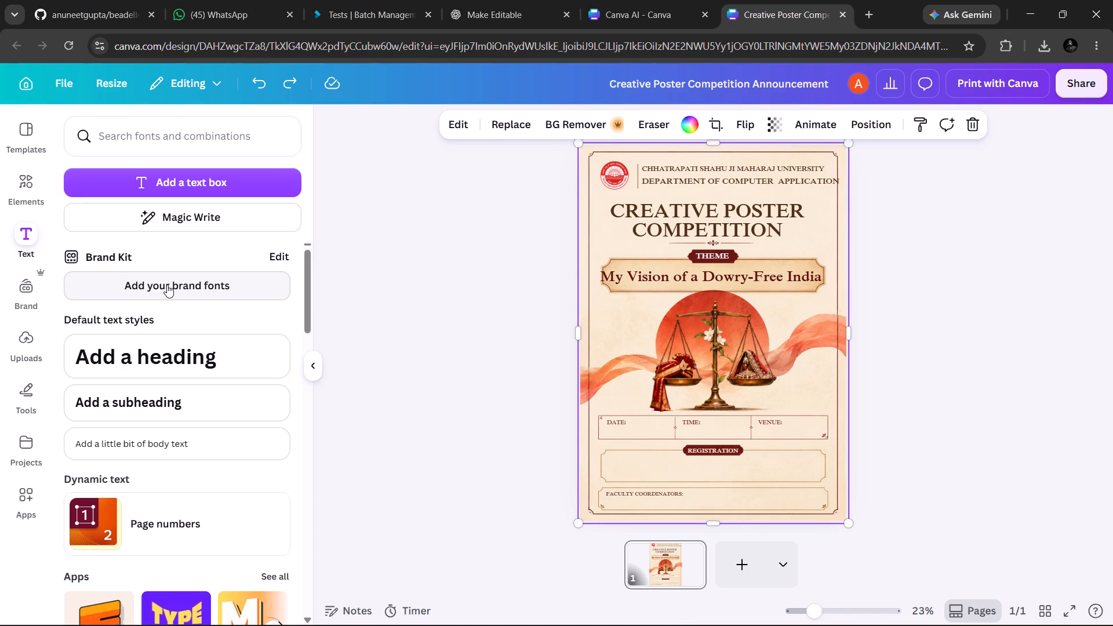
click(197, 188)
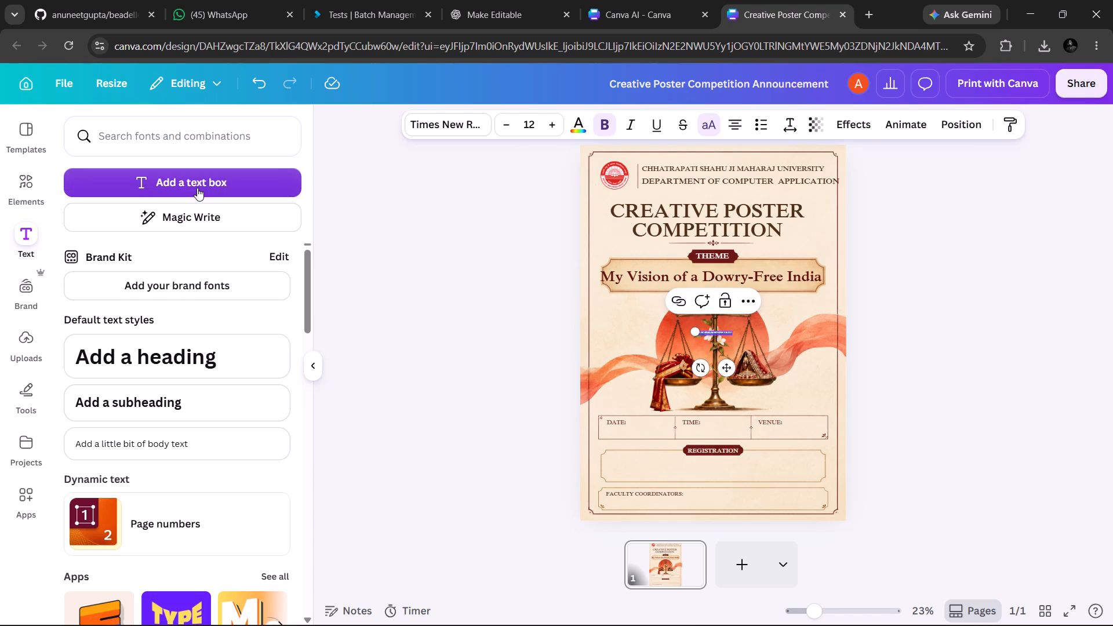
triple_click(558, 121)
triple_click(558, 121)
click(558, 121)
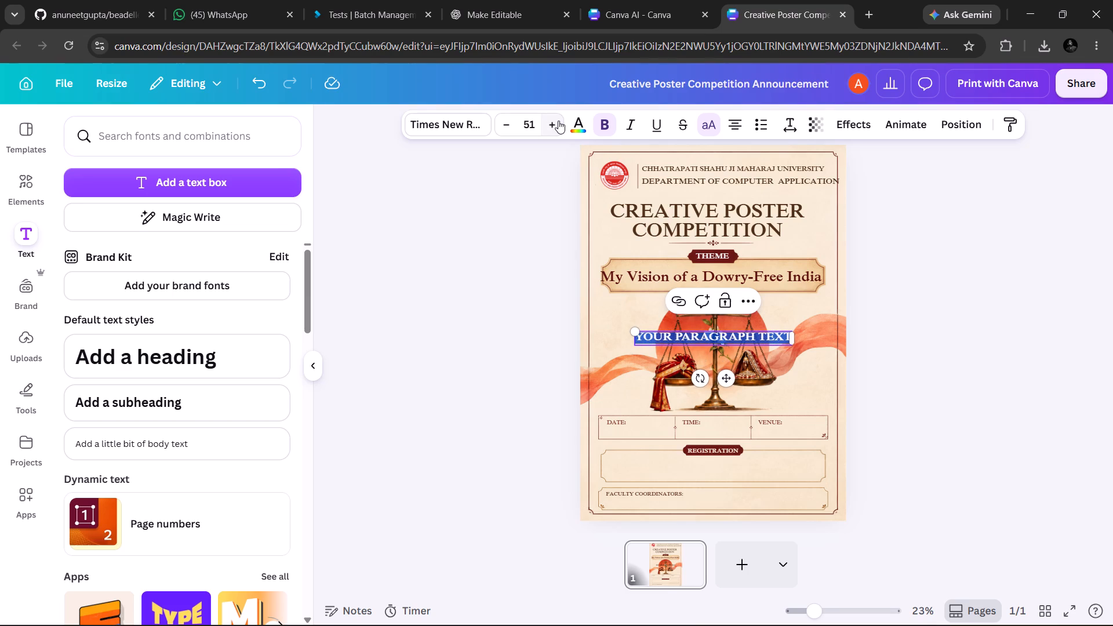
key(BackSpace)
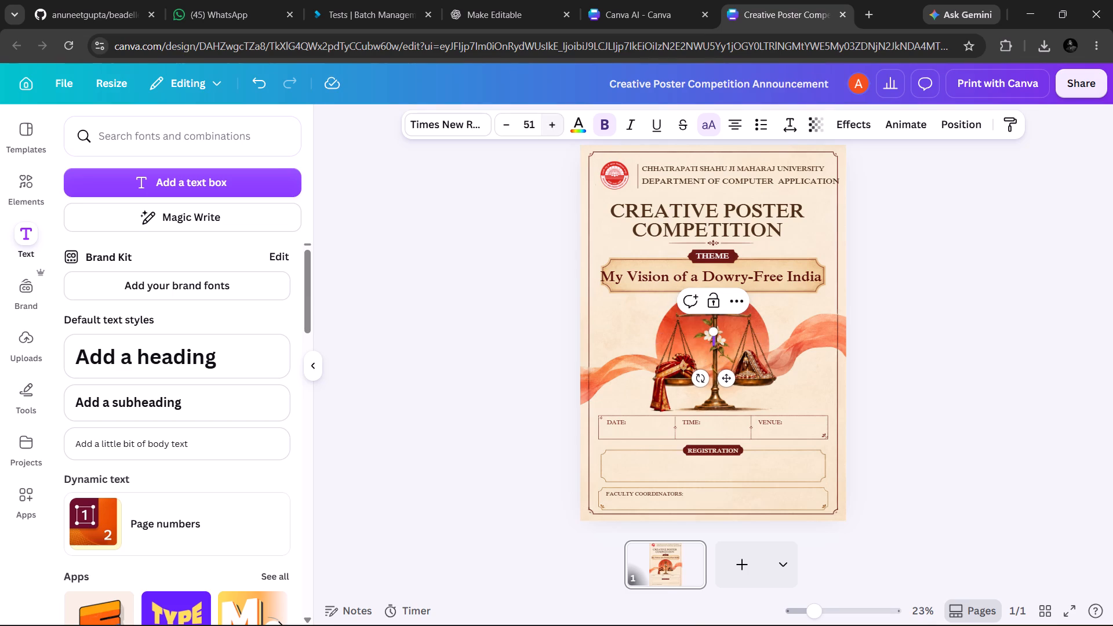
text(prese)
text(nt)
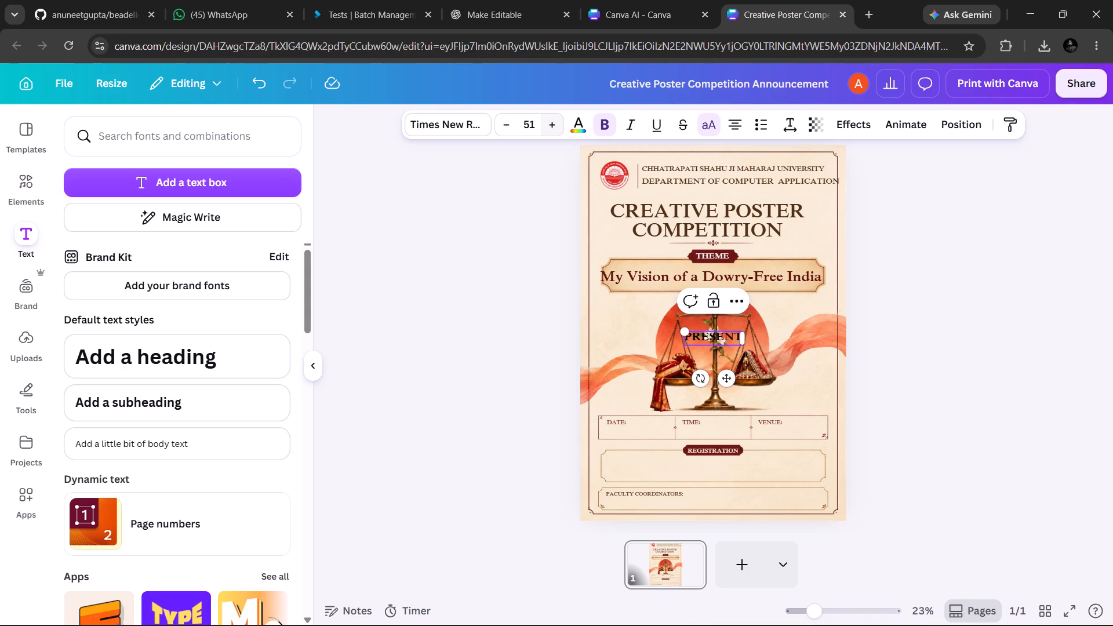
key(s)
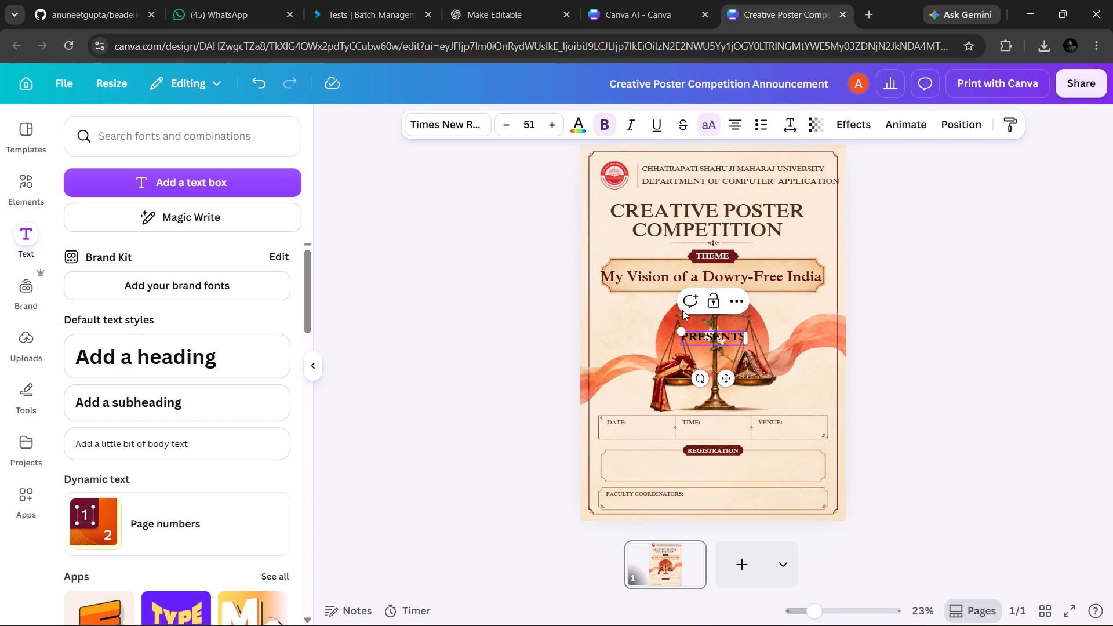
Move the PRESENTS text up between the department line and the CREATIVE POSTER COMPETITION title.
drag(718, 341, 718, 313)
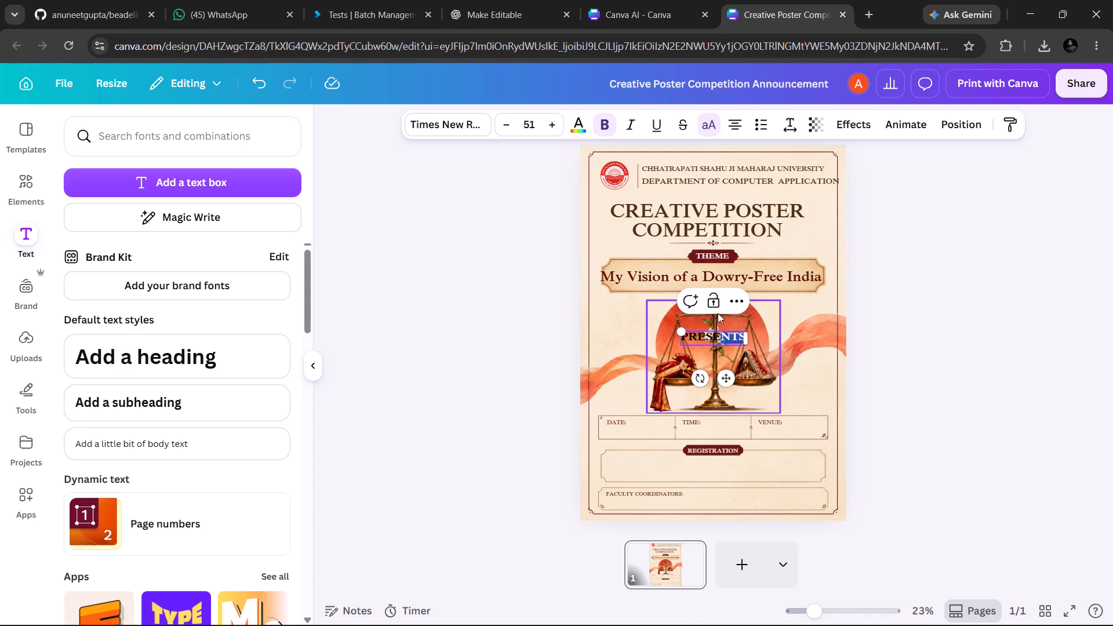
drag(718, 313, 710, 330)
drag(710, 330, 715, 247)
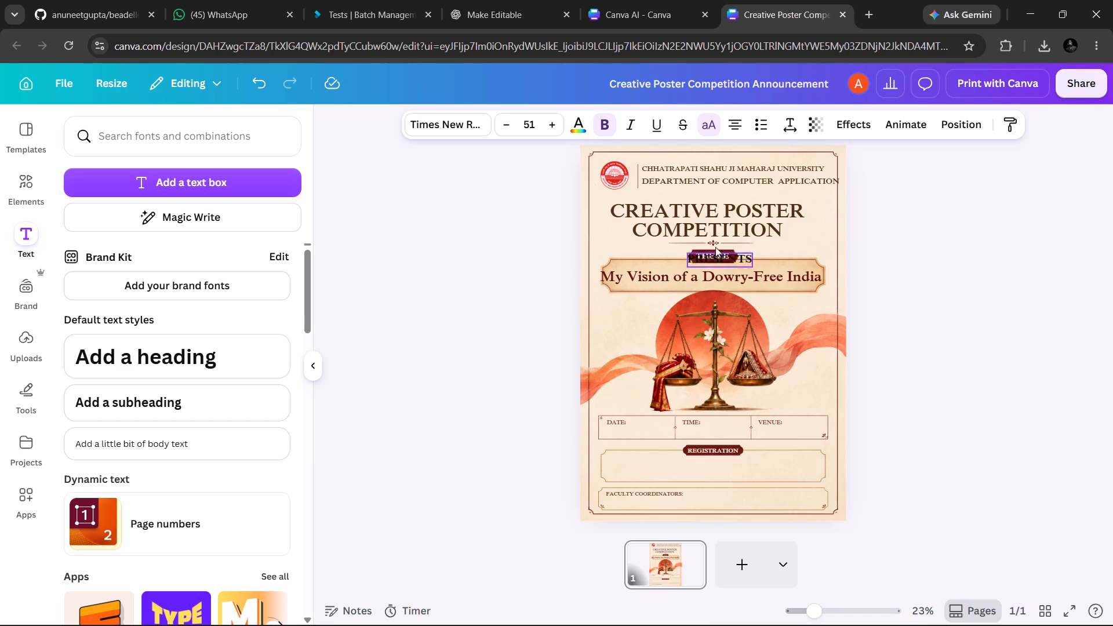
drag(715, 247, 710, 174)
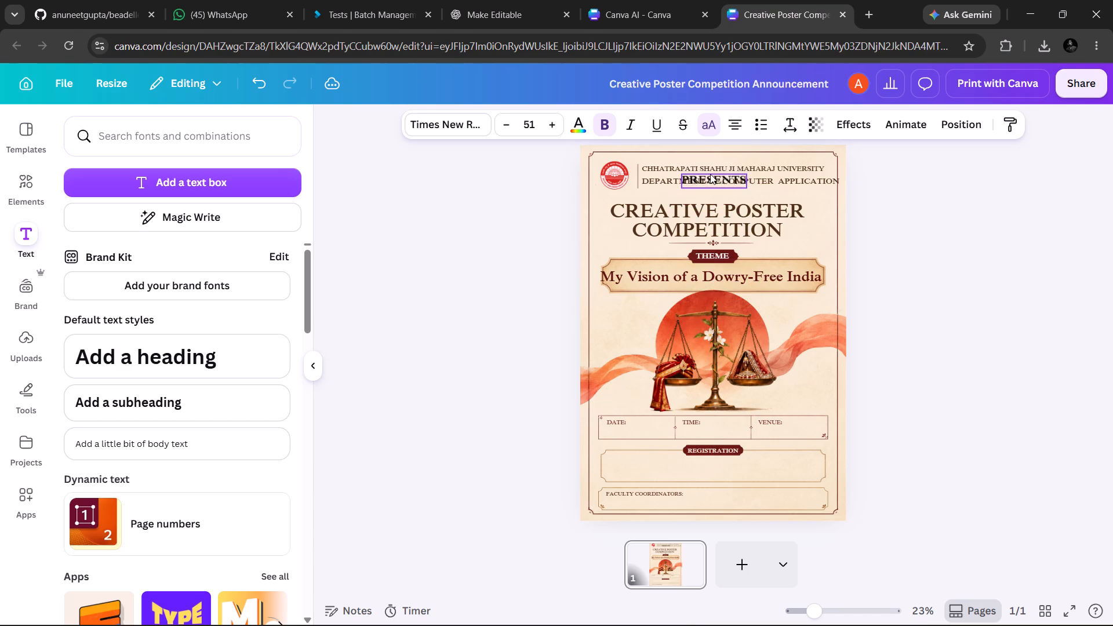
drag(710, 174, 712, 183)
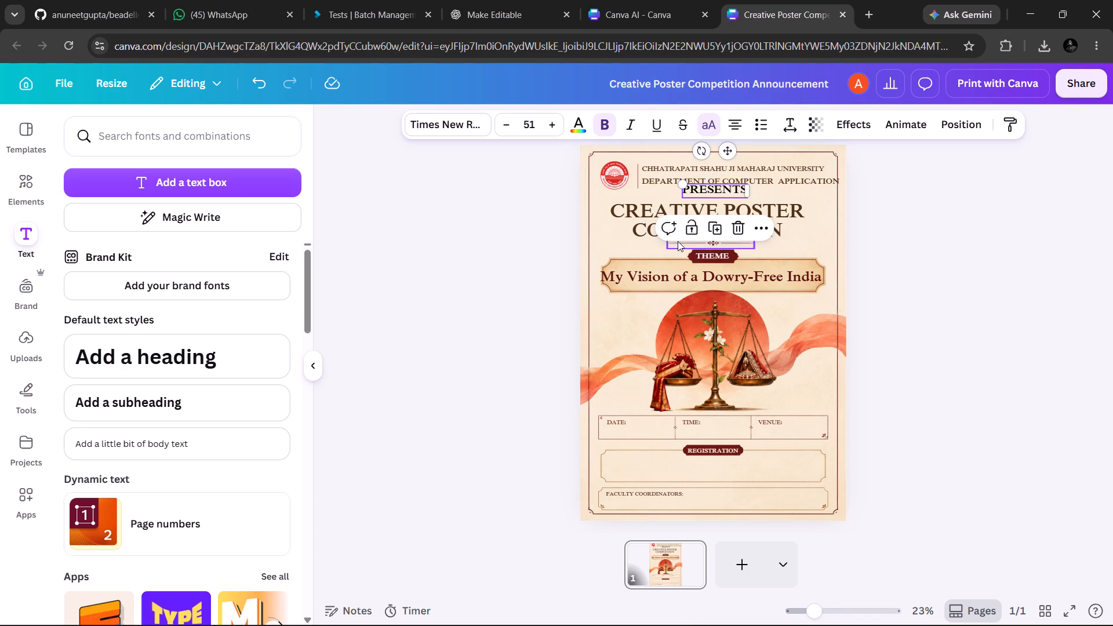
click(646, 226)
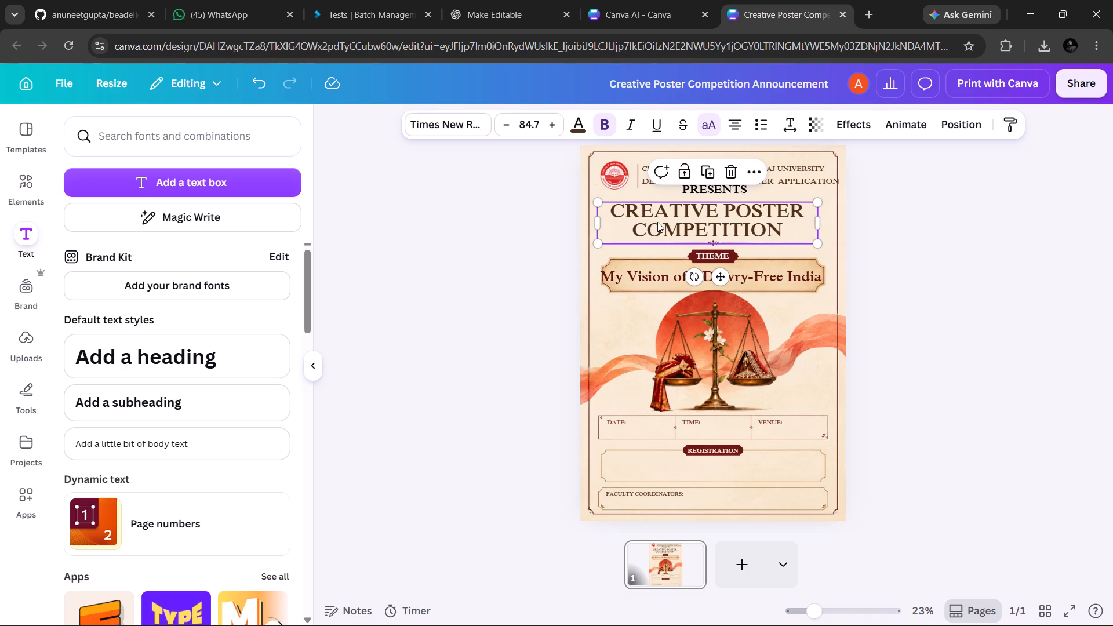
click(709, 200)
click(709, 200)
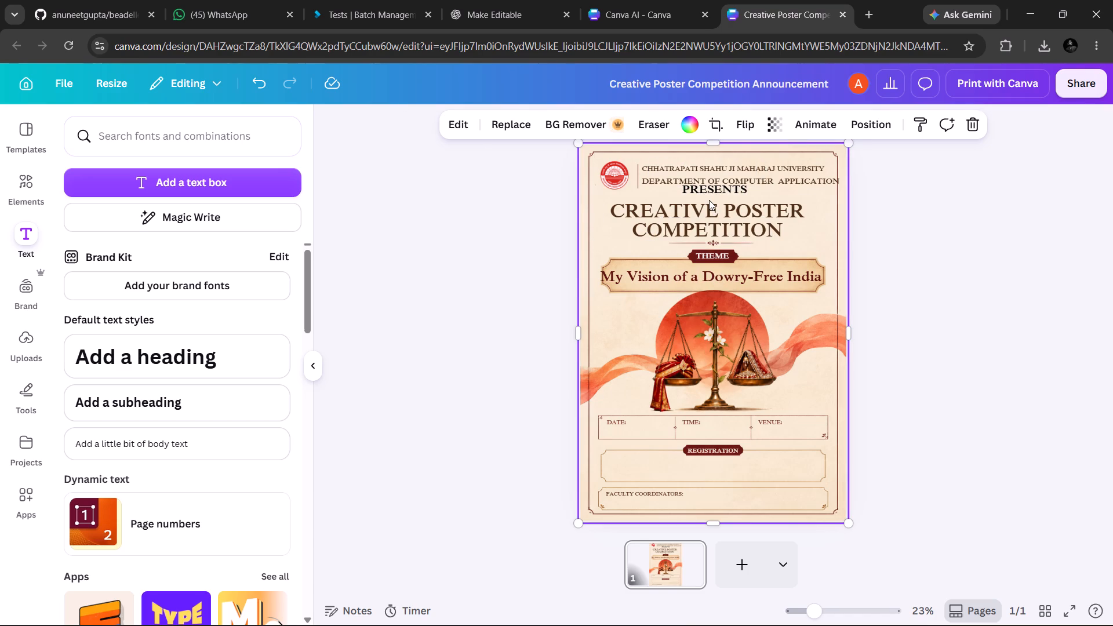
click(710, 209)
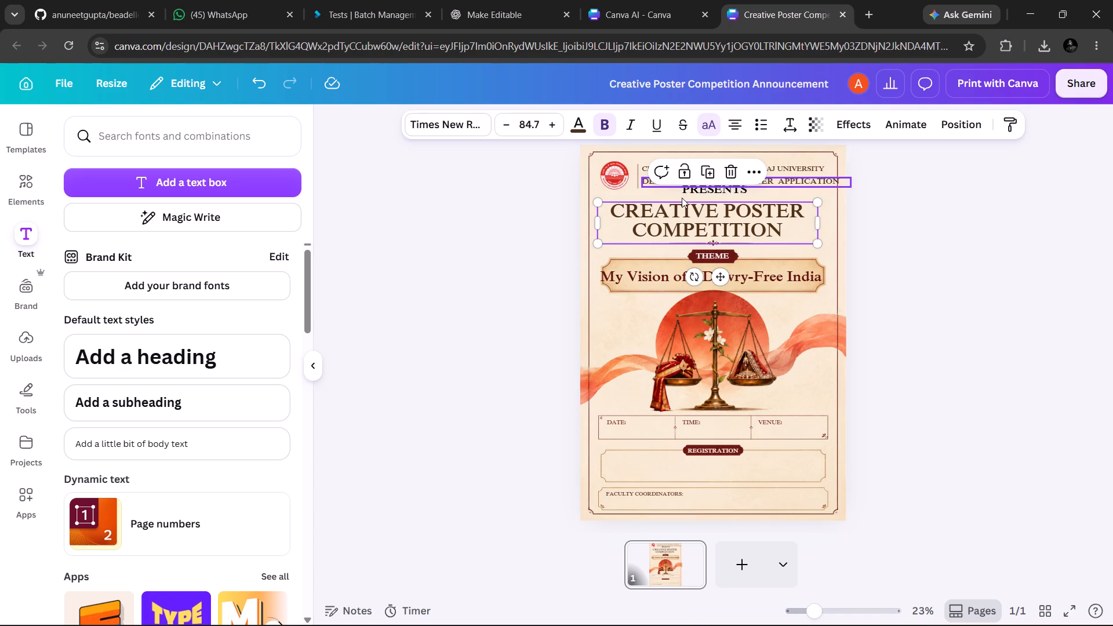
click(715, 195)
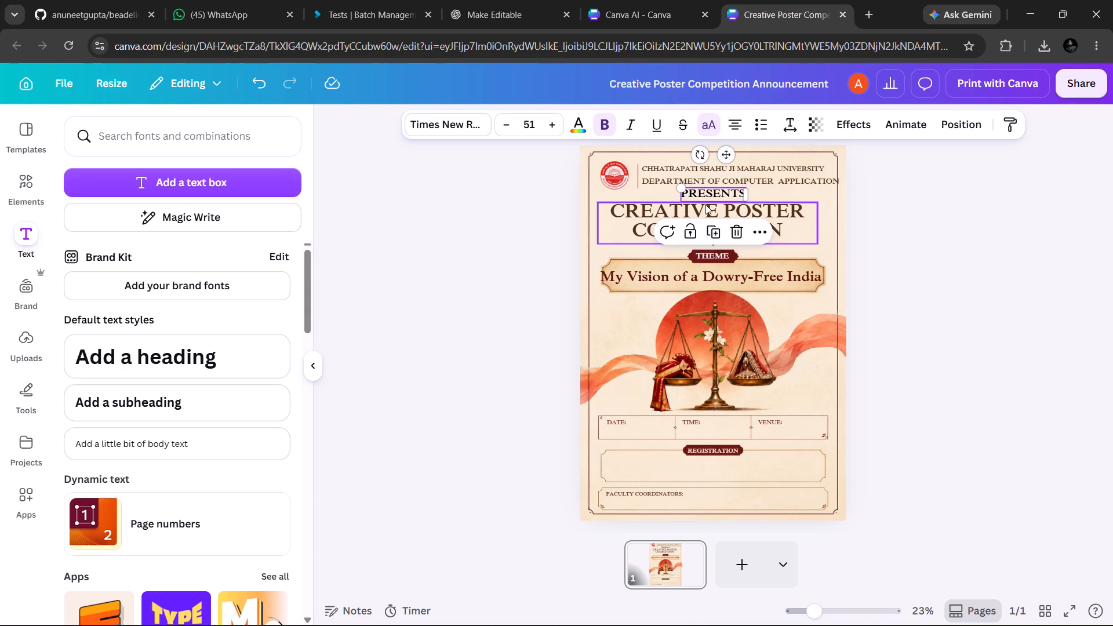
Move the CREATIVE POSTER COMPETITION title slightly down to leave more room beneath the PRESENTS text.
click(621, 223)
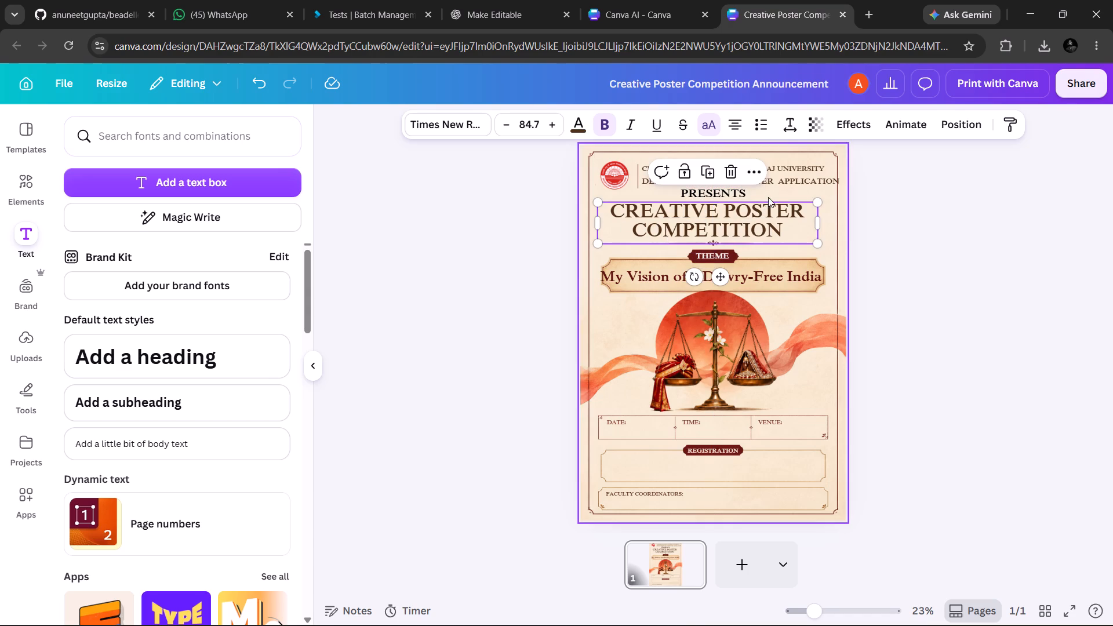
click(782, 224)
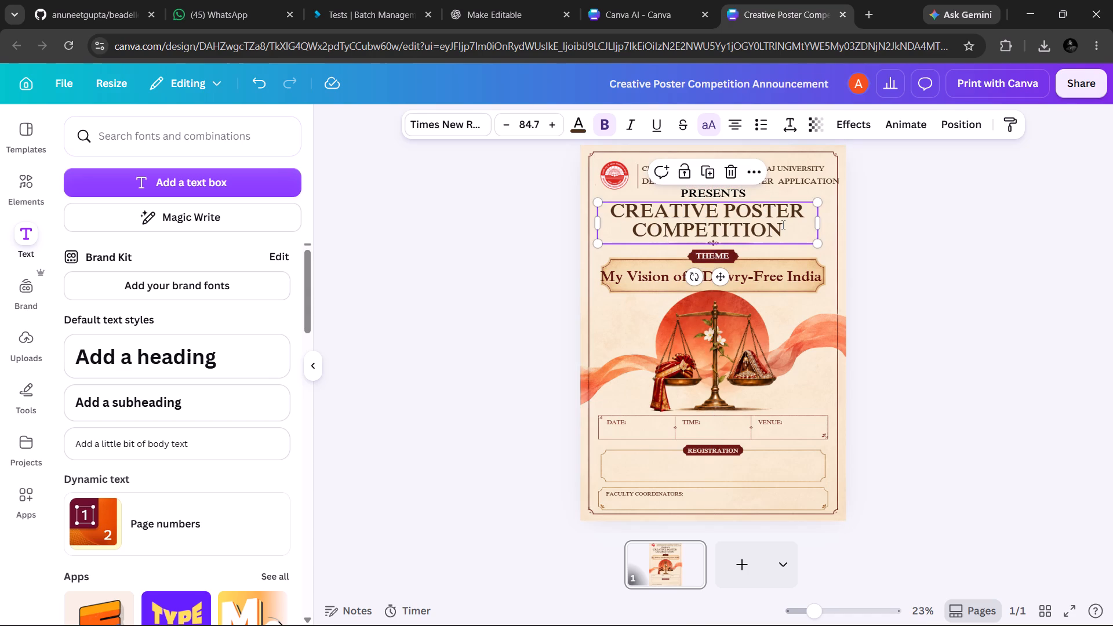
drag(733, 201, 732, 203)
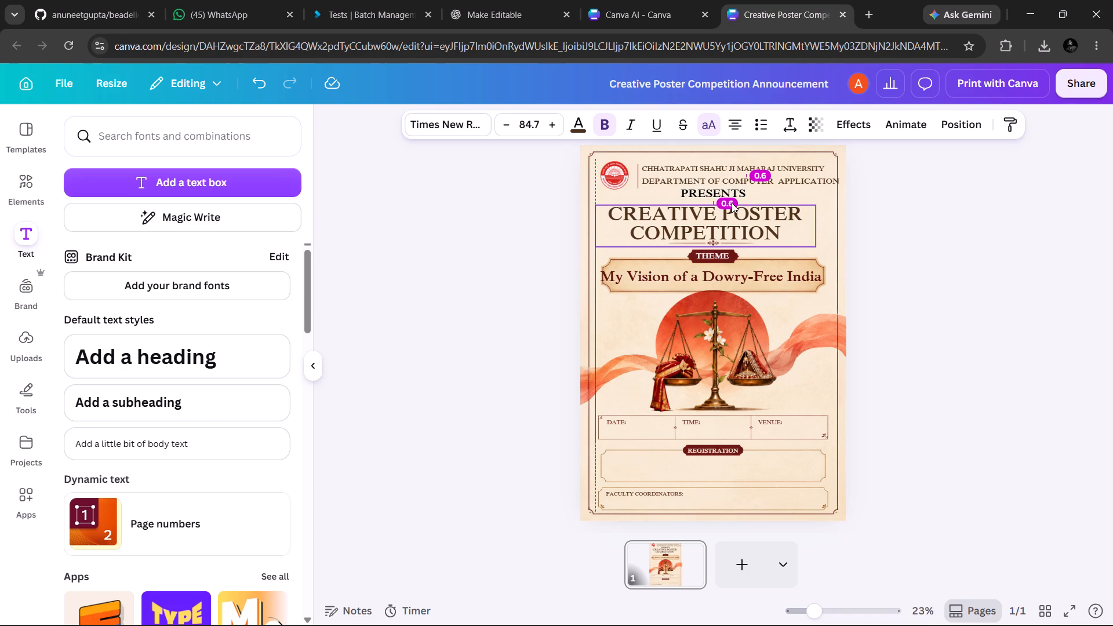
drag(732, 203, 730, 206)
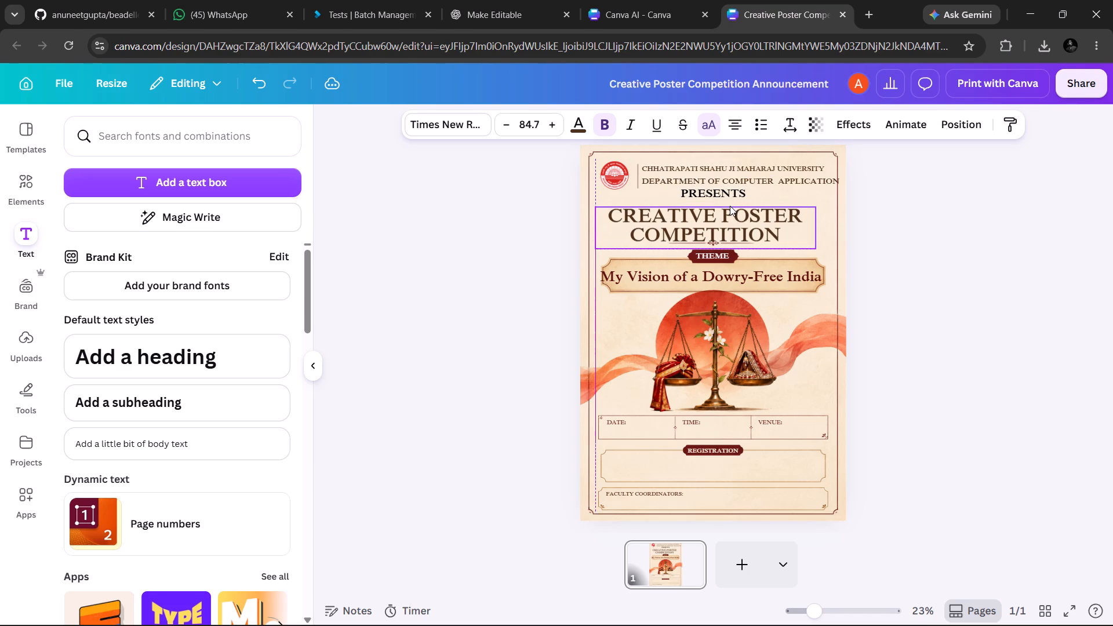
drag(730, 206, 734, 206)
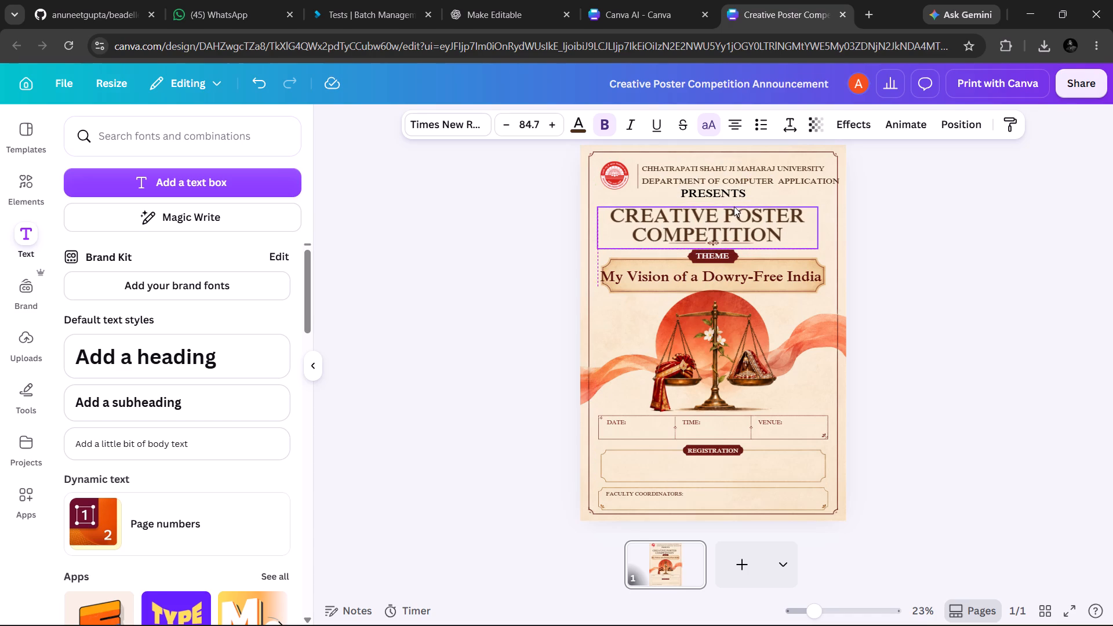
drag(734, 206, 735, 207)
Reduce the height of the ornamental divider between the title and the THEME label.
click(714, 241)
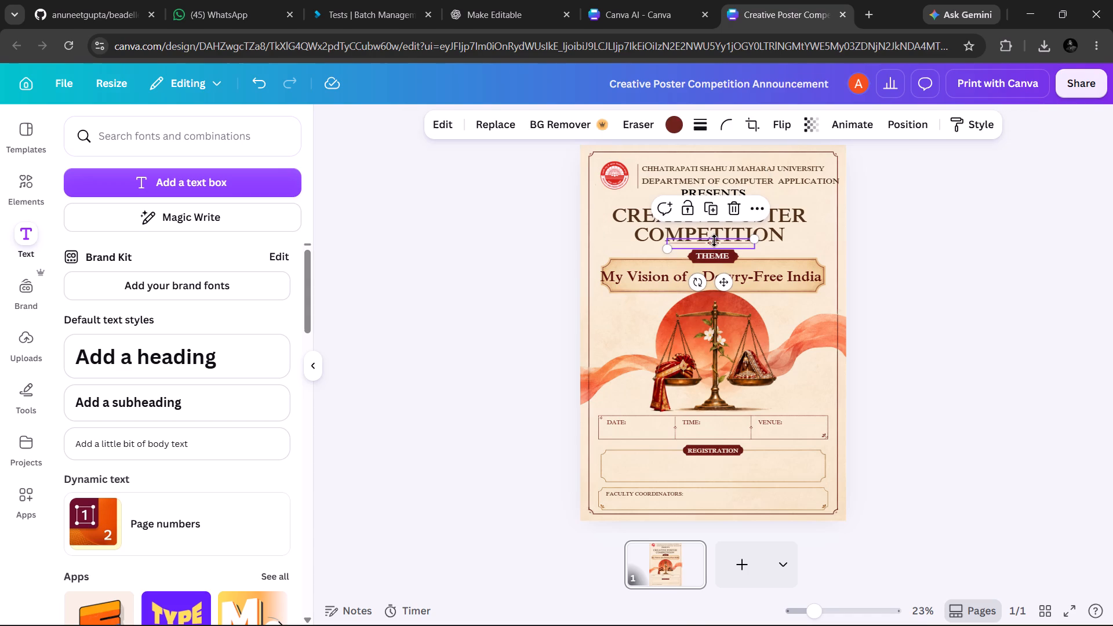
click(714, 241)
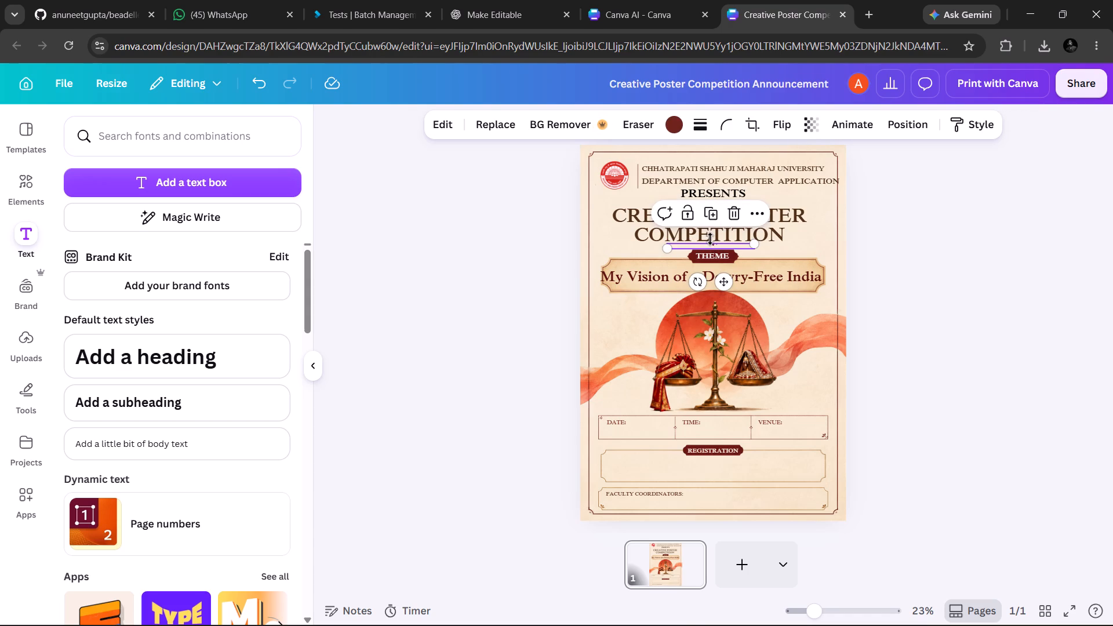
Nudge the PRESENTS text slightly down toward the title and deselect it.
click(723, 192)
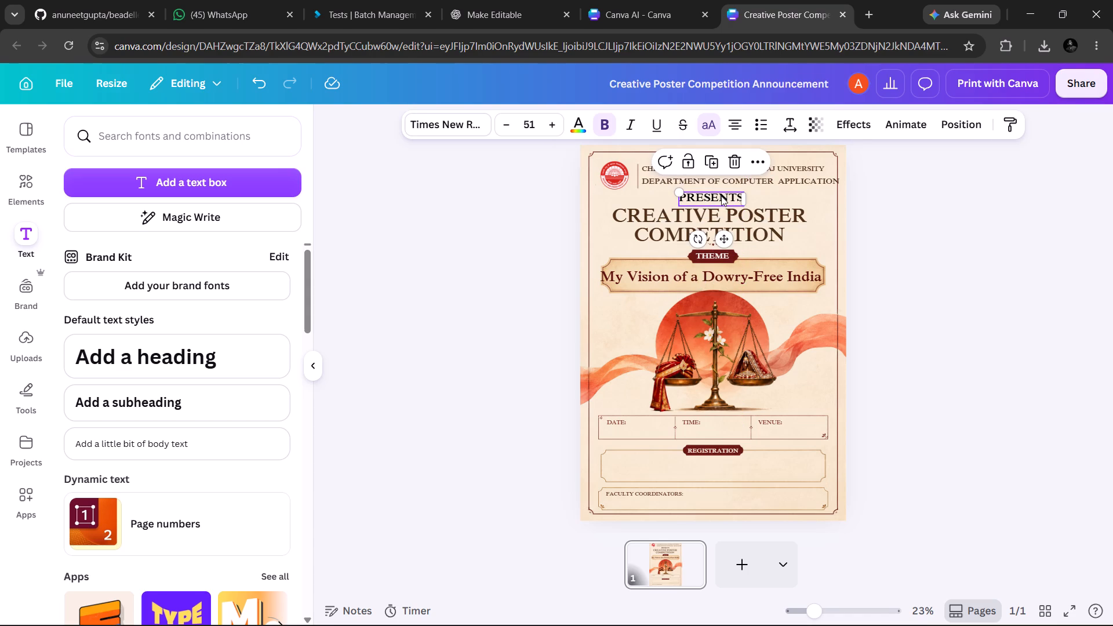
click(892, 196)
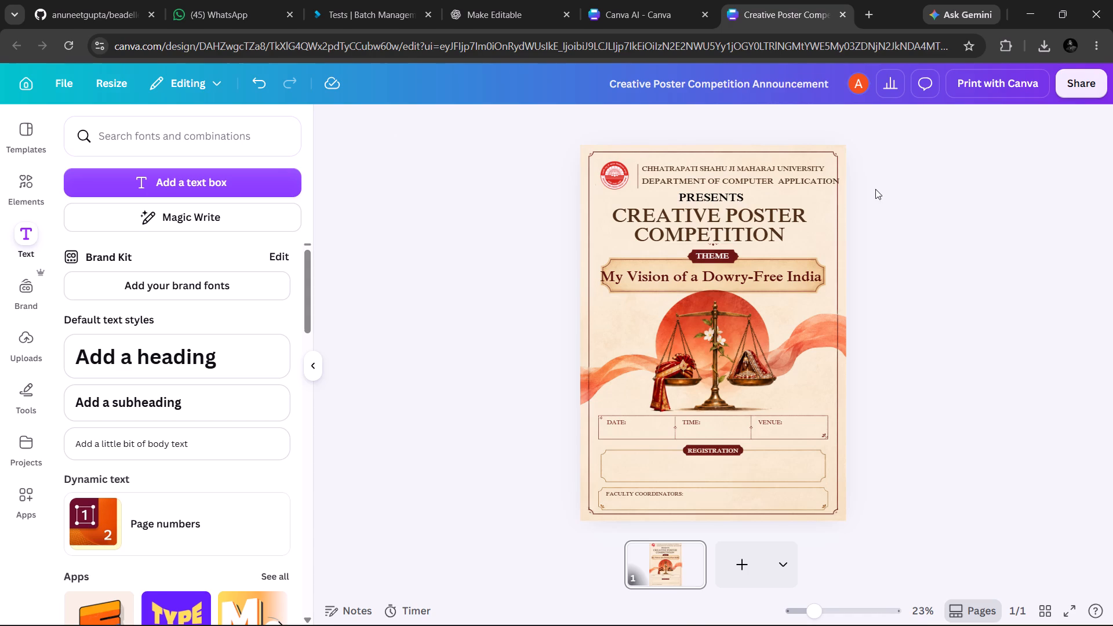
Increase the height of the ornamental divider between the CREATIVE POSTER COMPETITION title and the THEME label.
triple_click(714, 245)
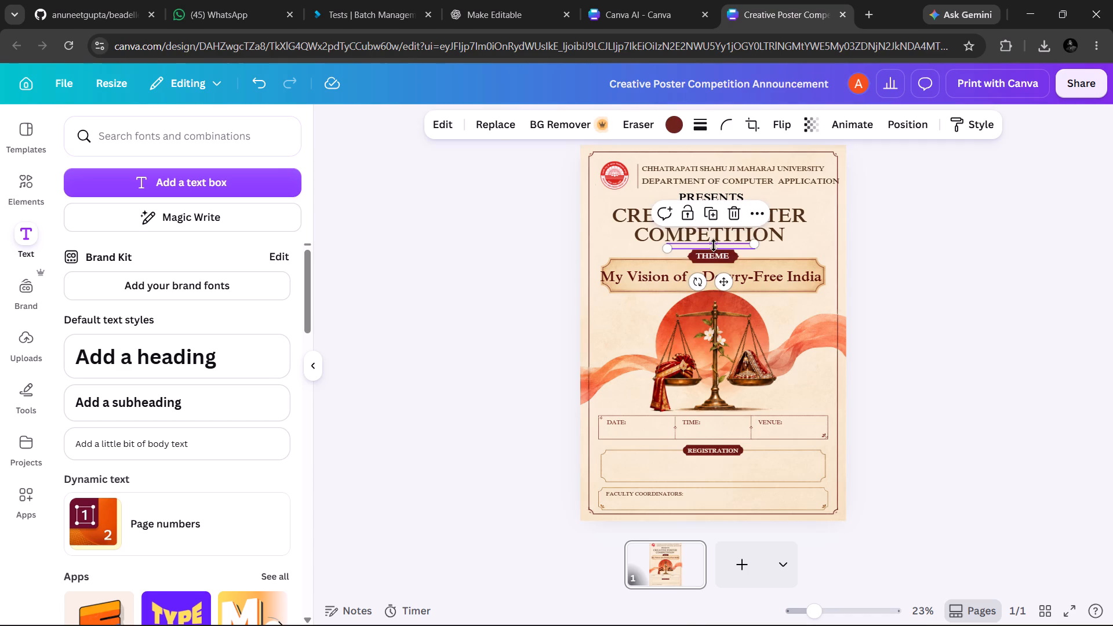
drag(714, 245, 712, 243)
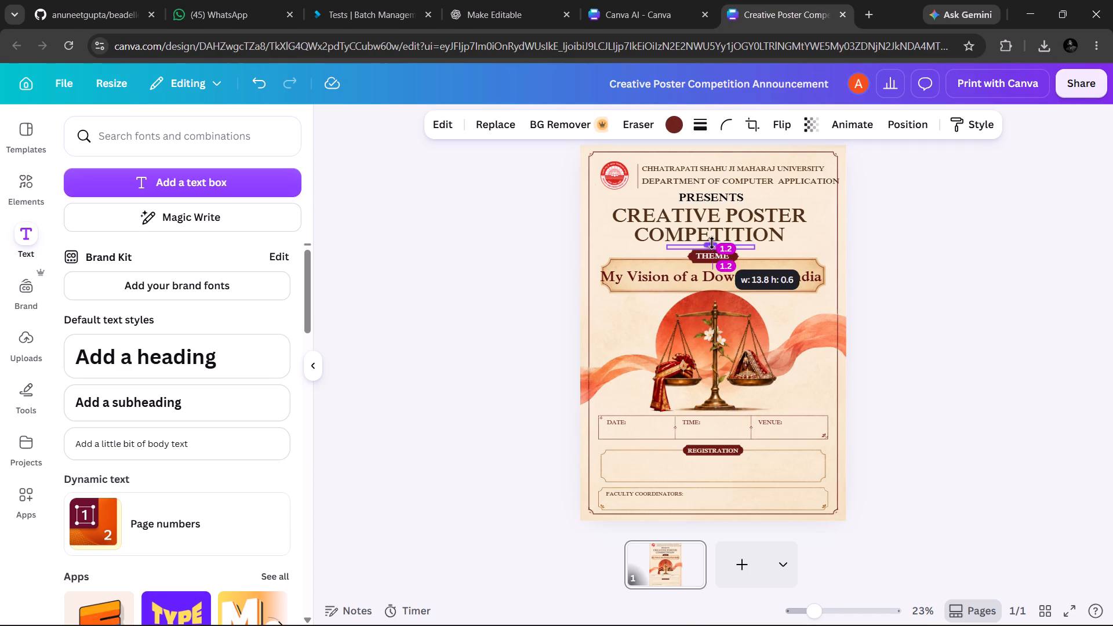
drag(712, 243, 711, 239)
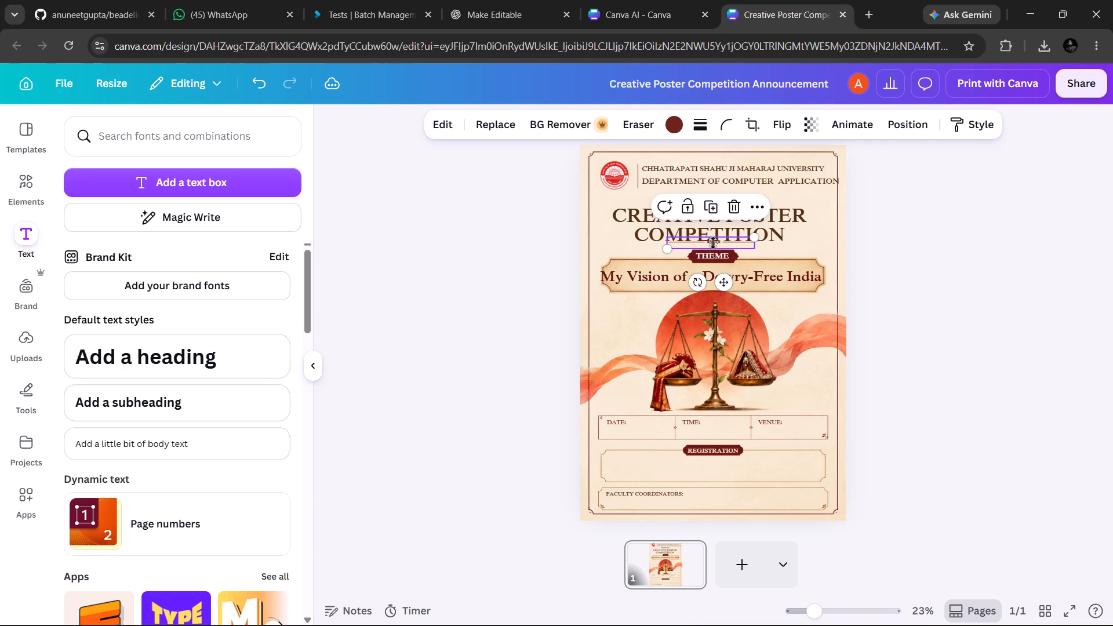
drag(713, 243, 713, 248)
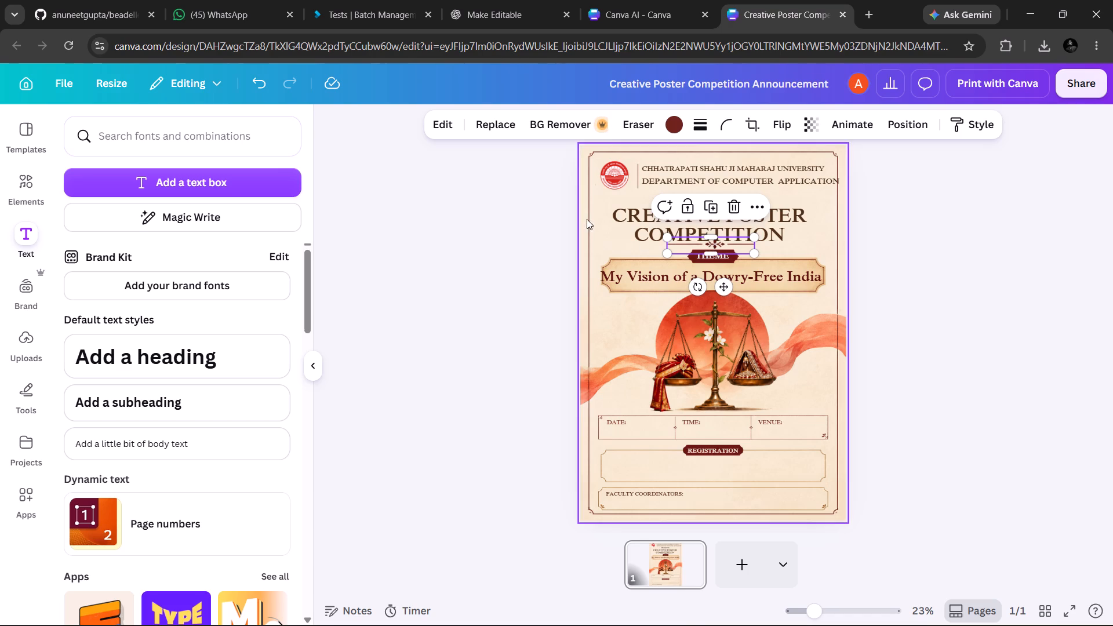
click(611, 230)
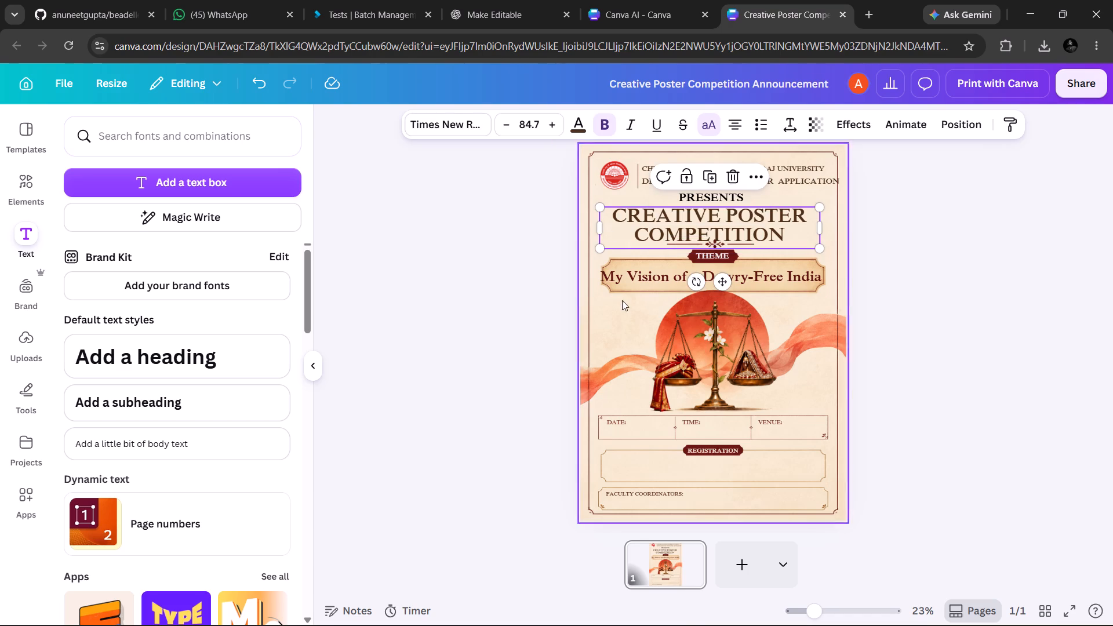
click(621, 321)
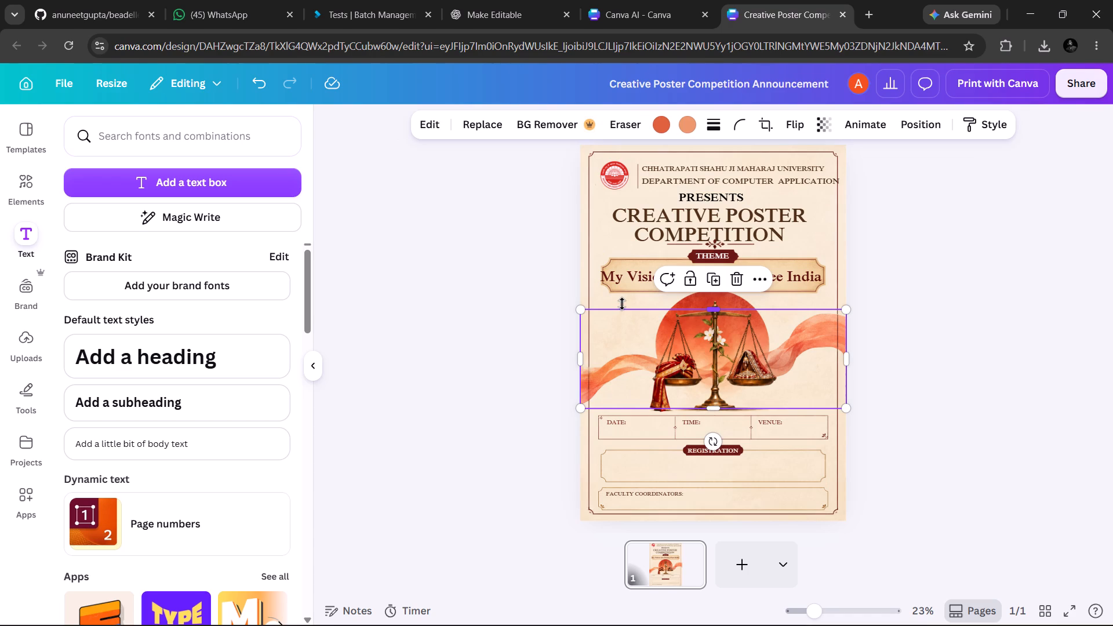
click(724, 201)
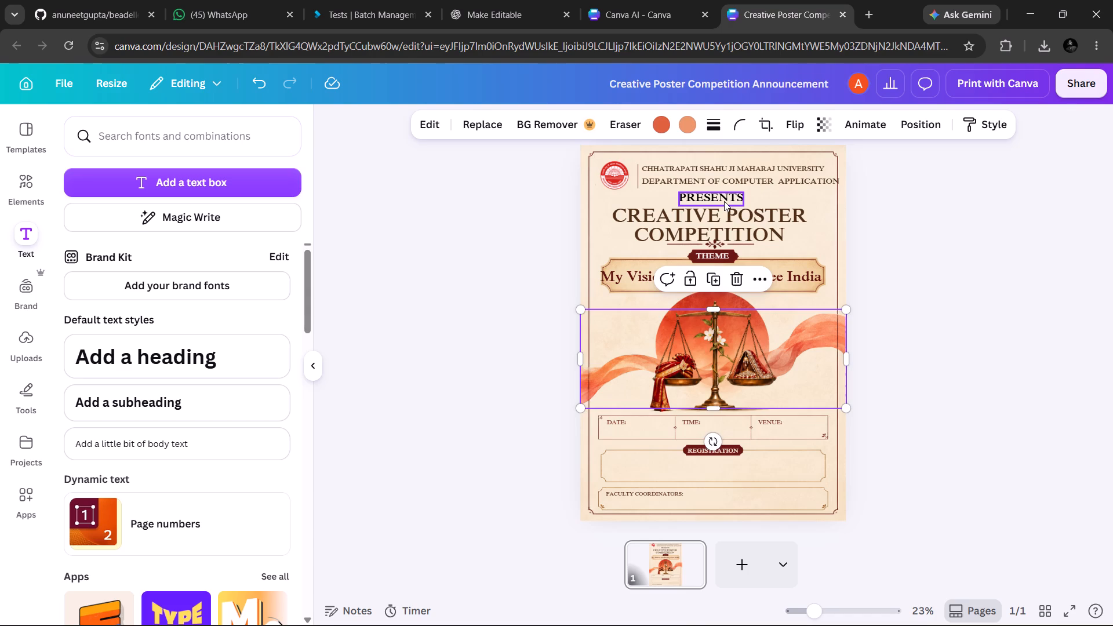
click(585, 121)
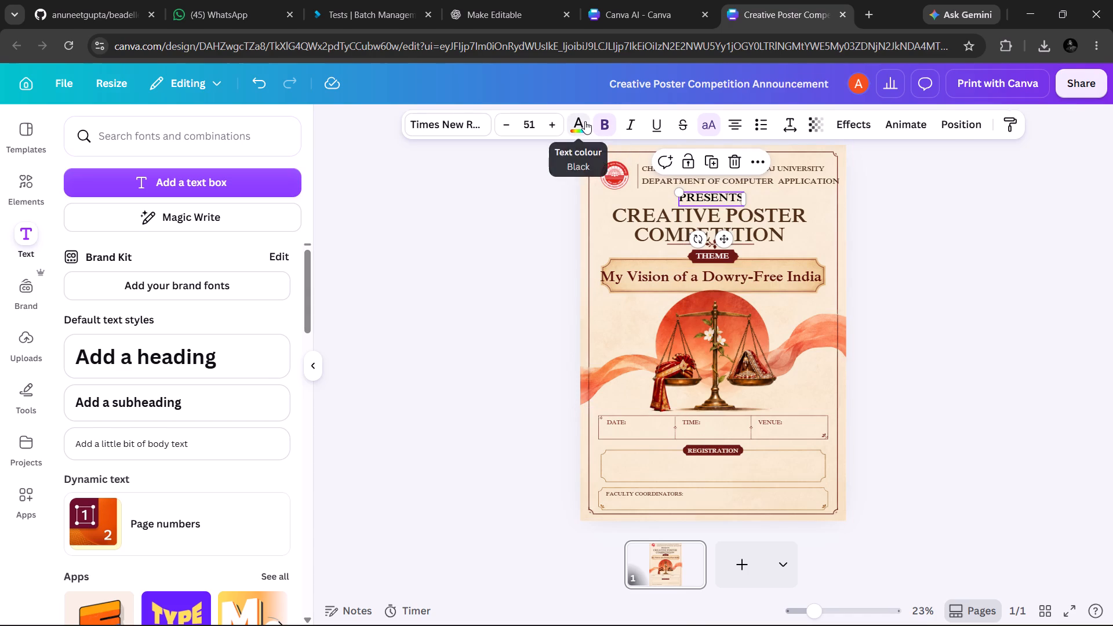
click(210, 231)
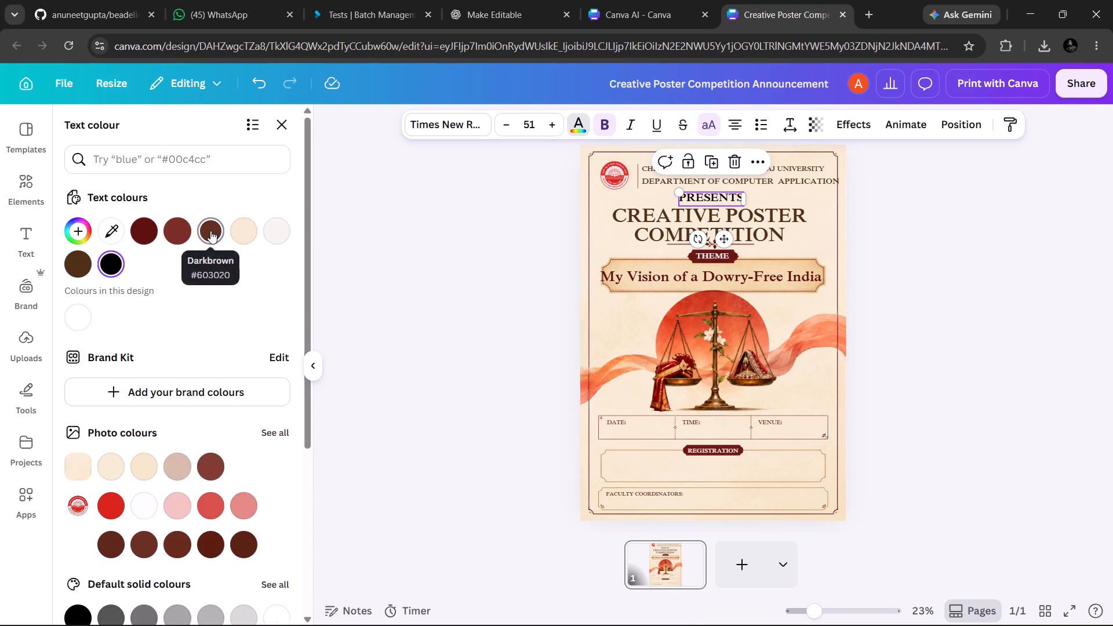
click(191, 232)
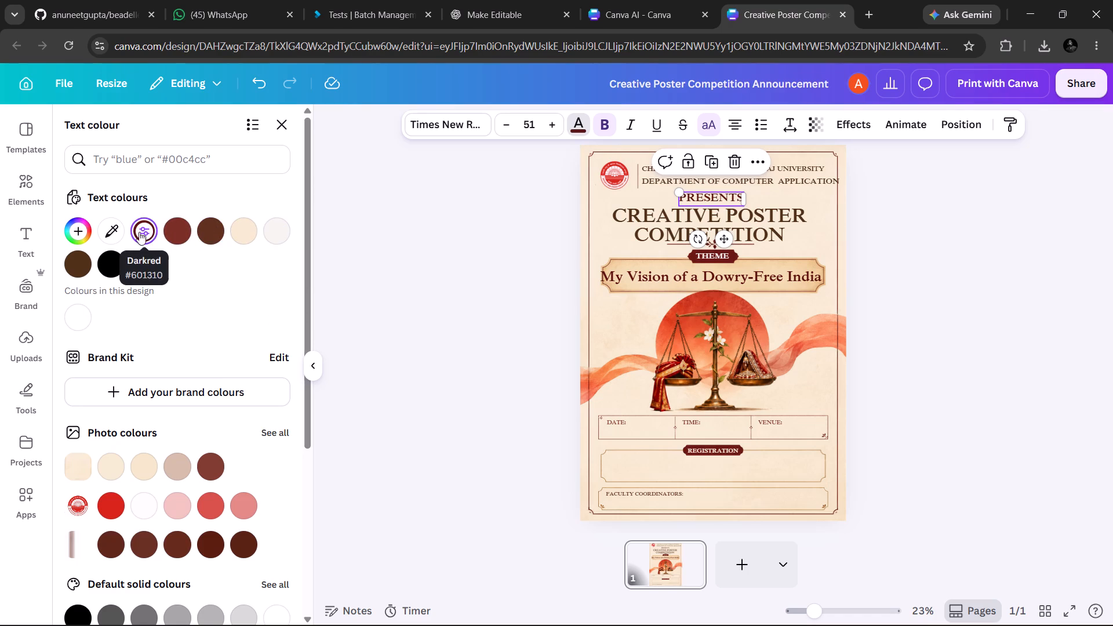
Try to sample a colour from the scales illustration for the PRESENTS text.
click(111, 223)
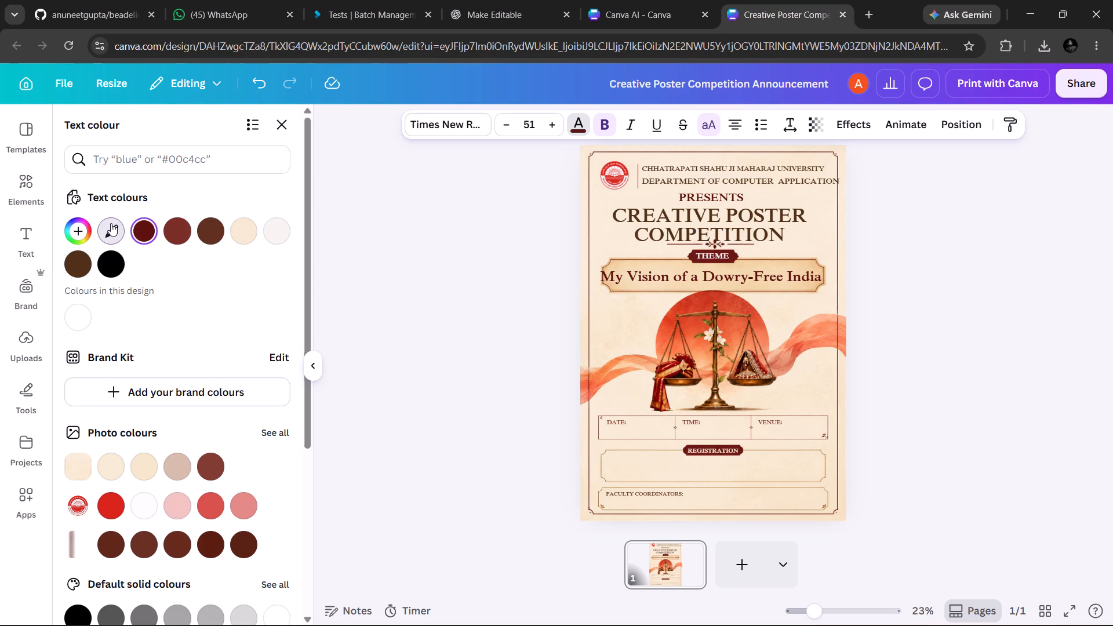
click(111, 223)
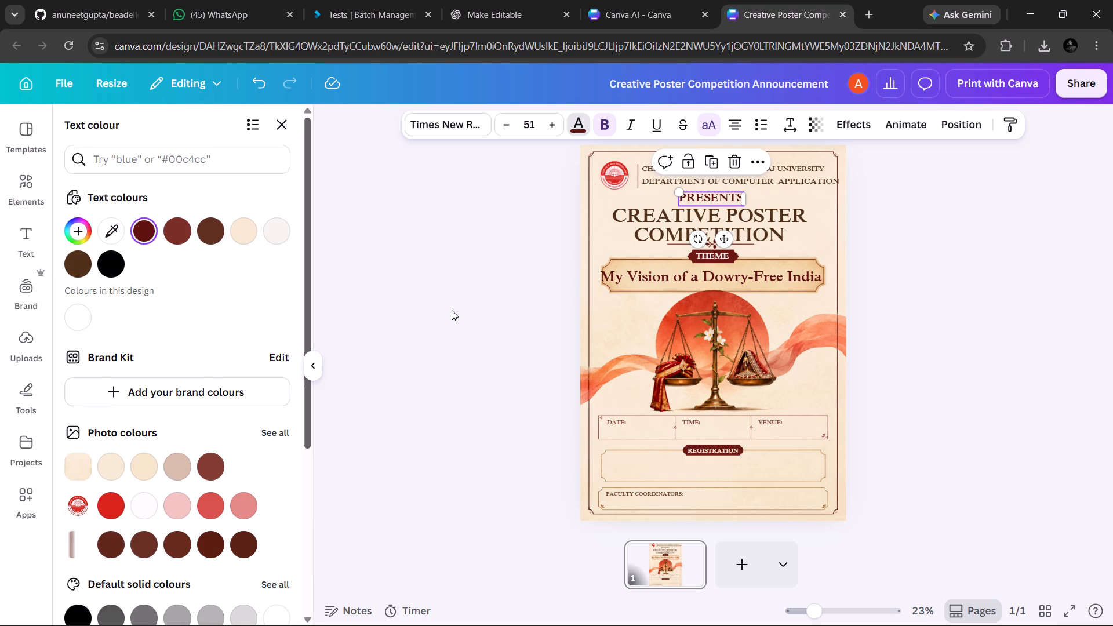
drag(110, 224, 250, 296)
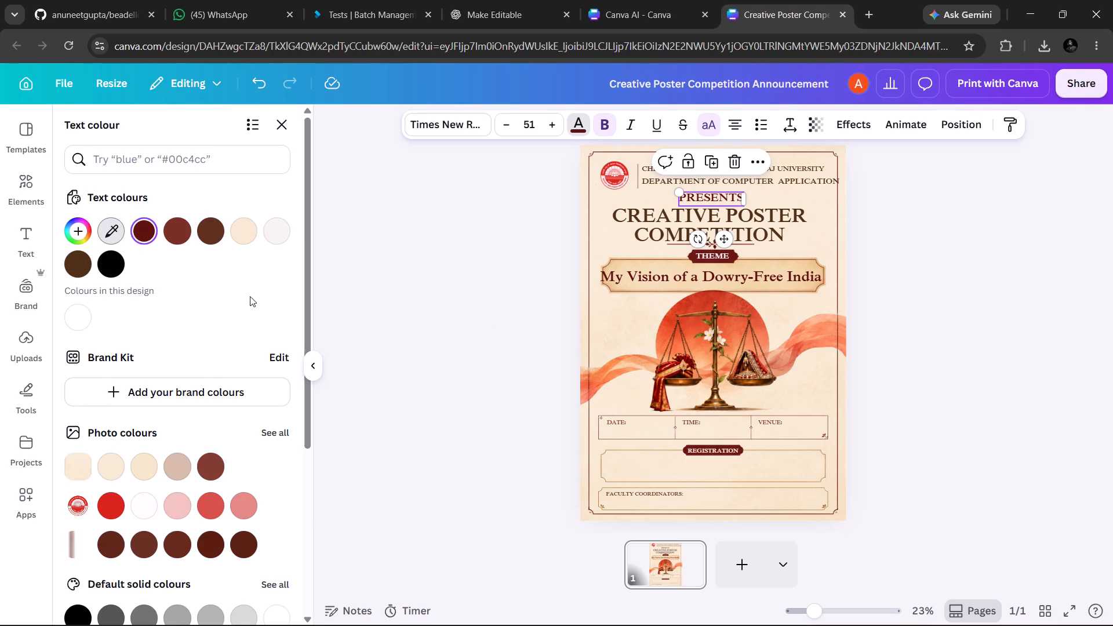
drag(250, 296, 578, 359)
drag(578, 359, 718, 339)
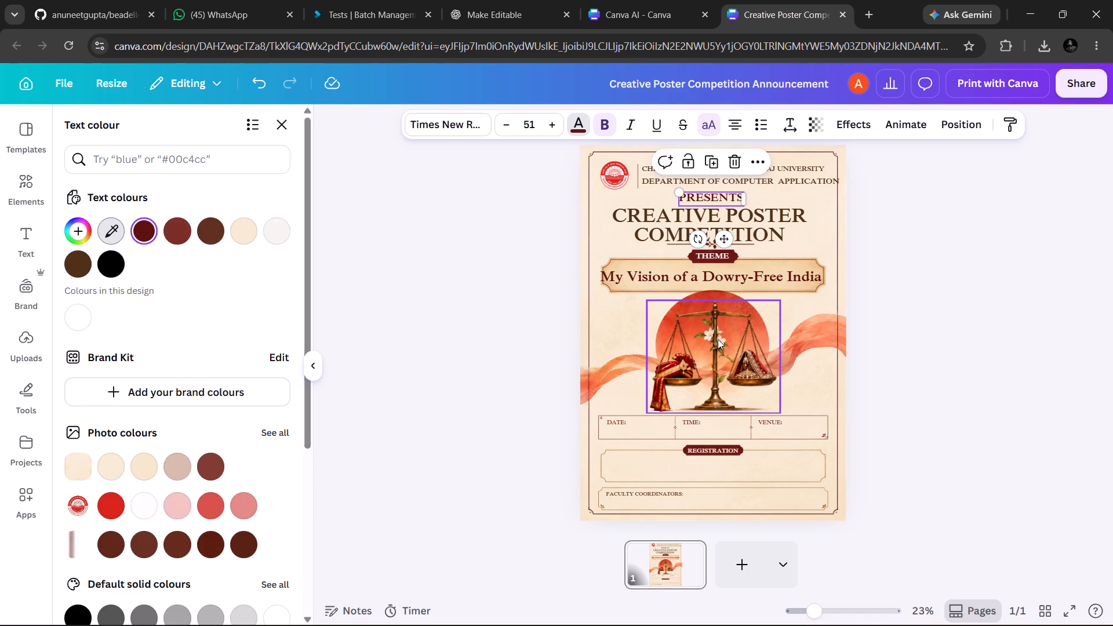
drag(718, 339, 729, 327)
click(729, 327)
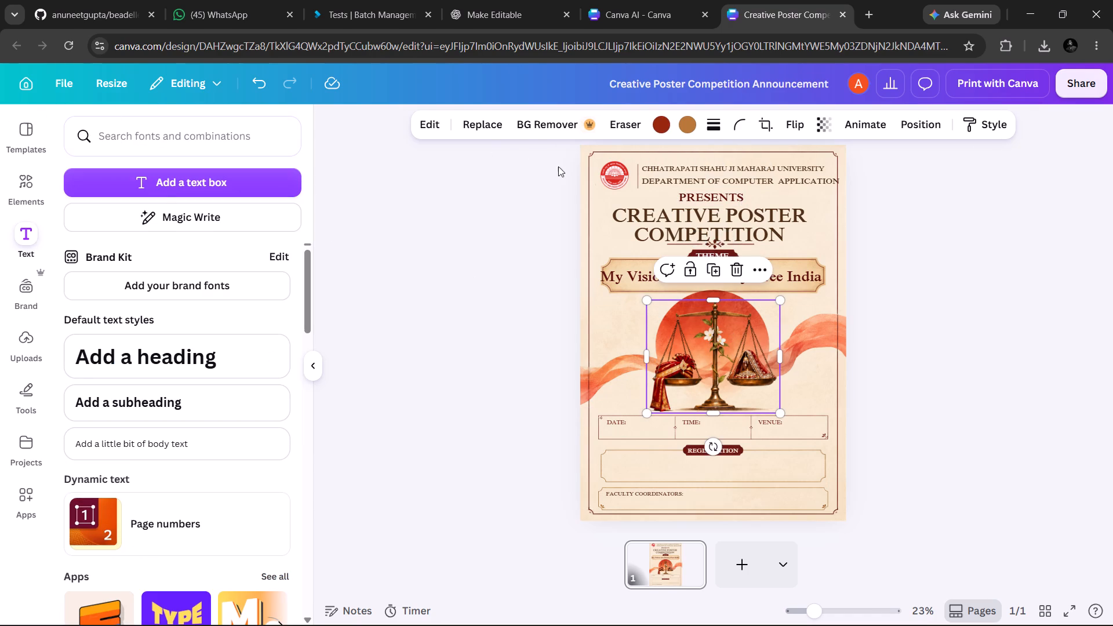
Recolour the PRESENTS text with the orange-red sampled from the sun circle behind the scales.
click(693, 196)
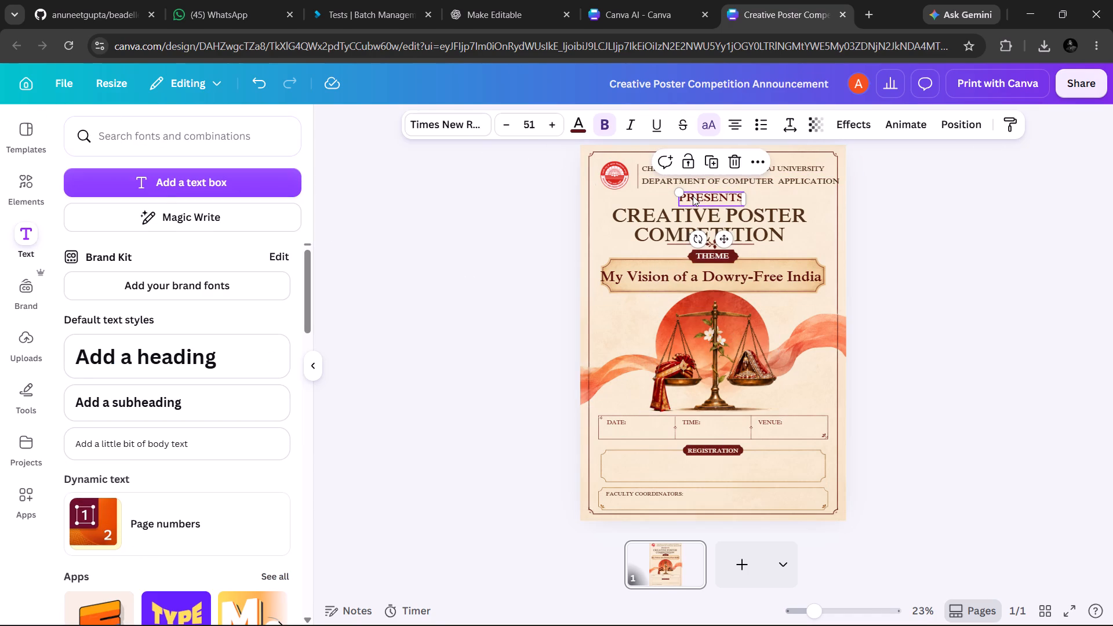
click(574, 124)
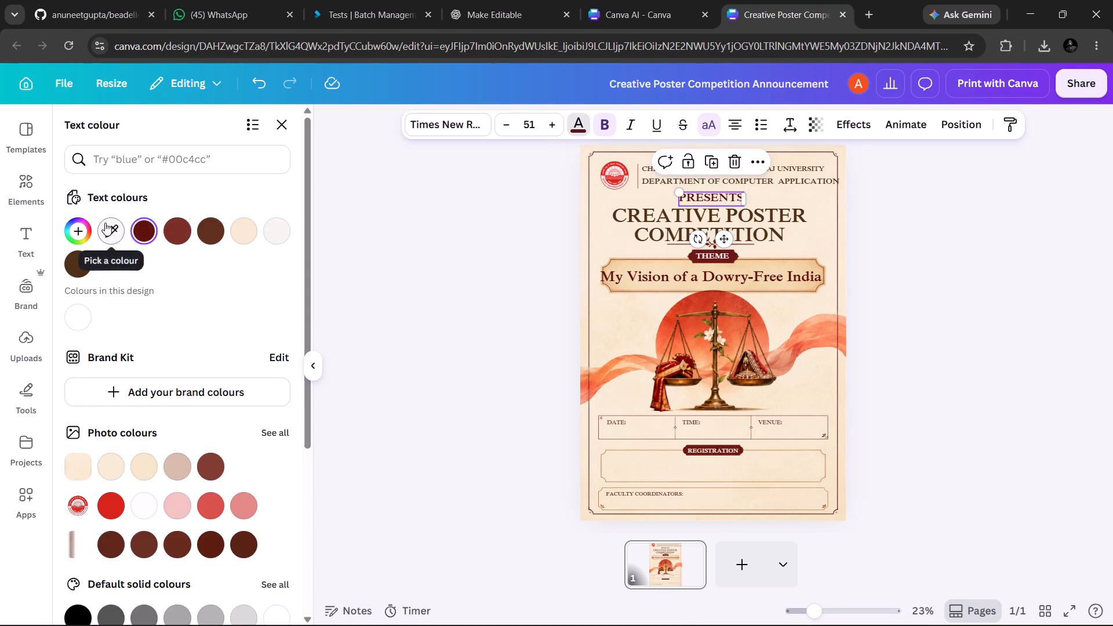
drag(105, 223, 111, 231)
click(111, 231)
click(111, 231)
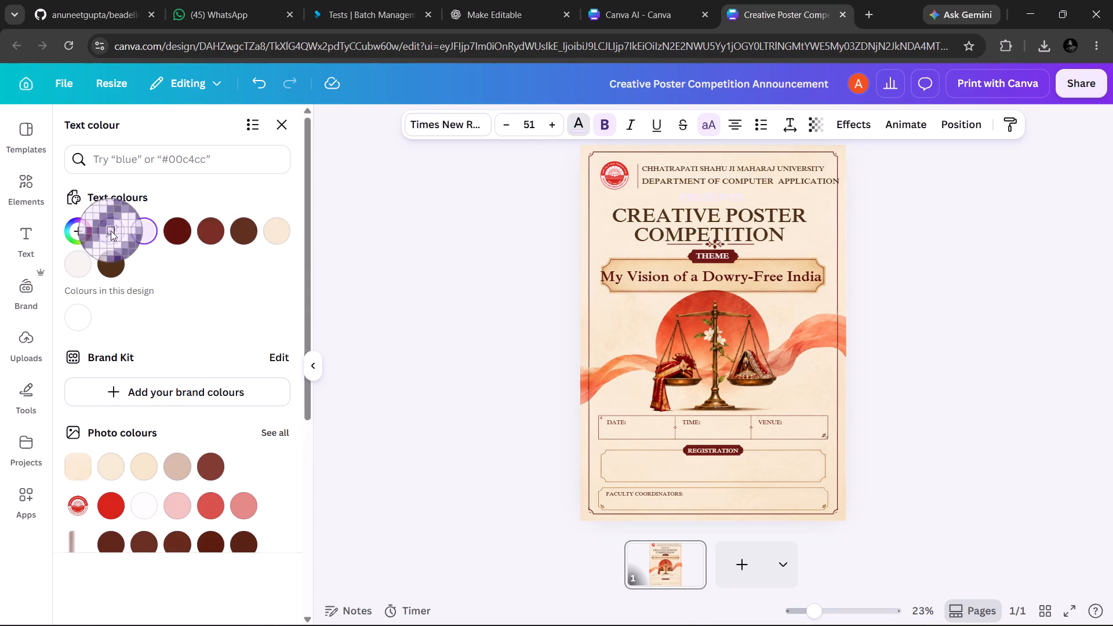
double_click(111, 231)
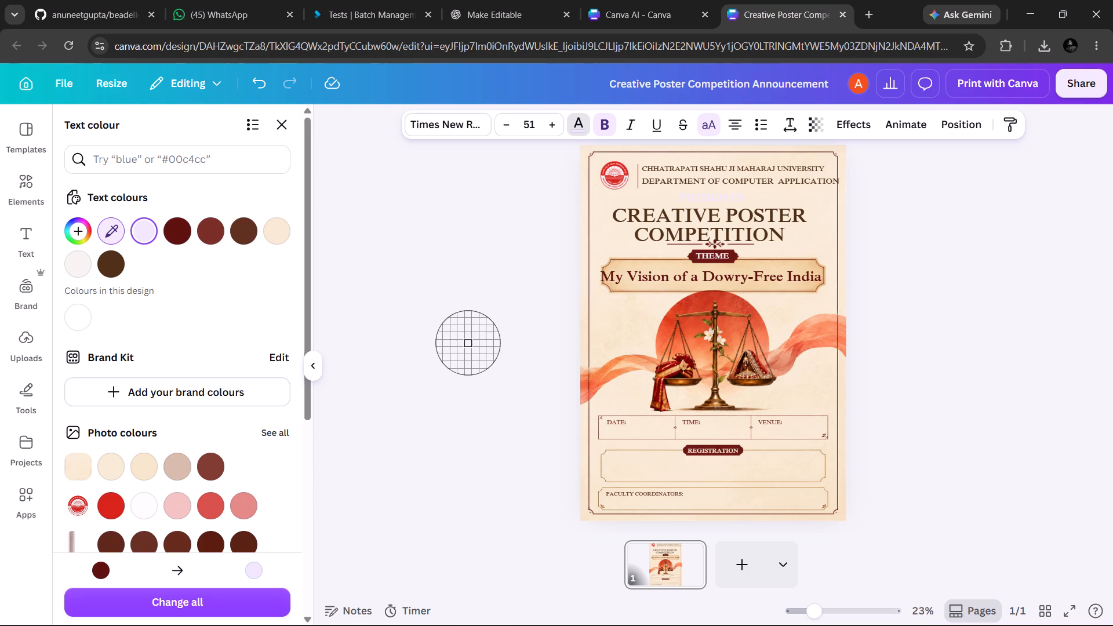
click(689, 330)
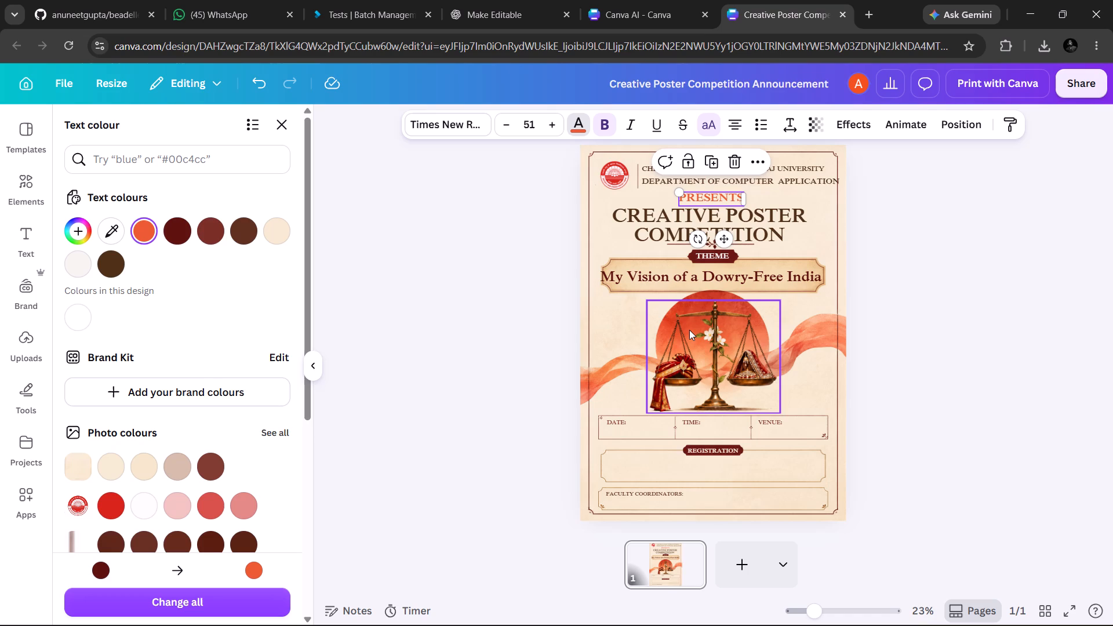
click(499, 326)
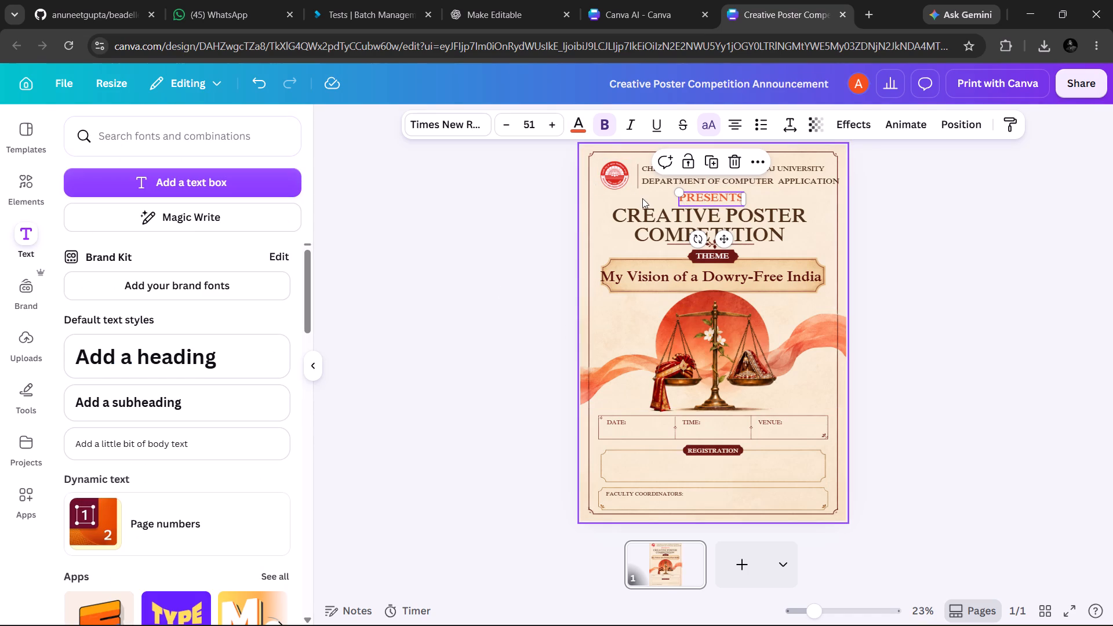
Nudge the thin vertical line beside the university logo slightly closer to the logo.
click(642, 198)
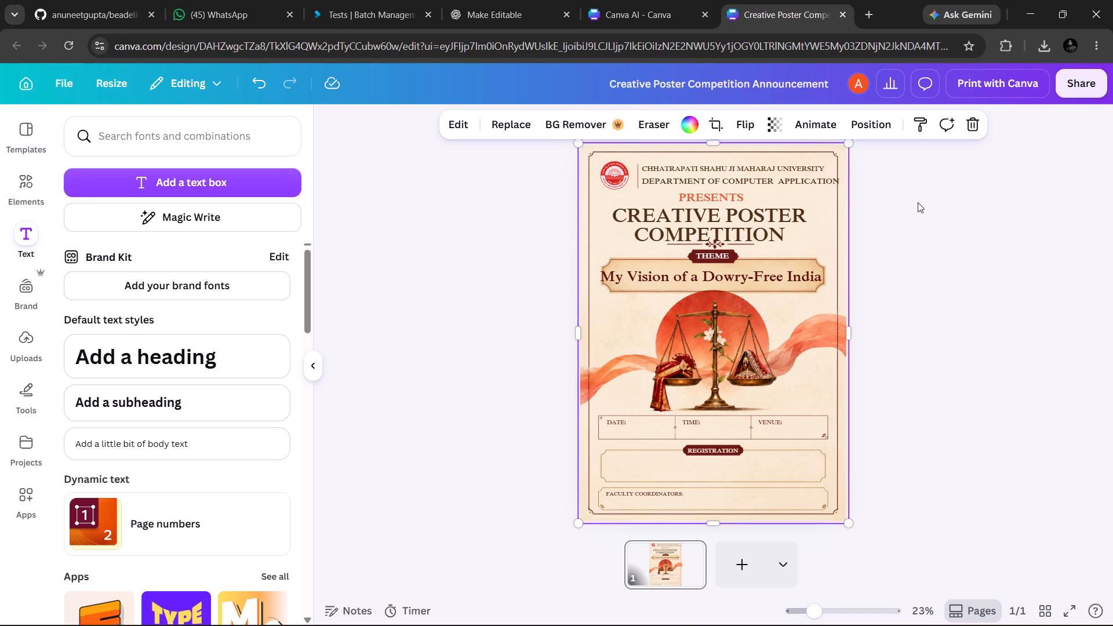
click(841, 180)
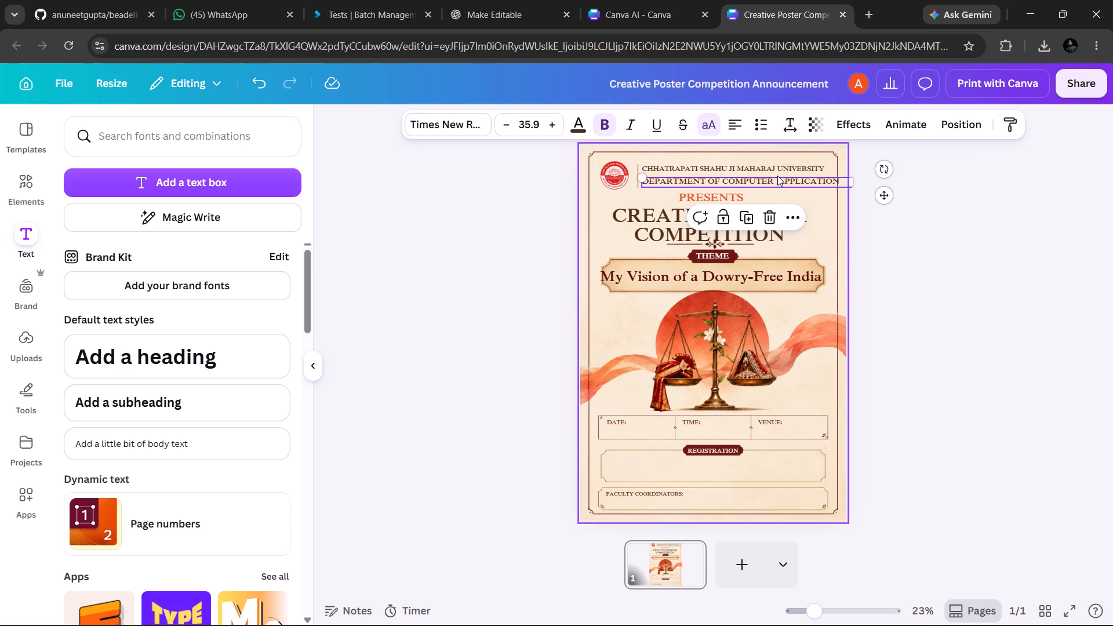
click(776, 176)
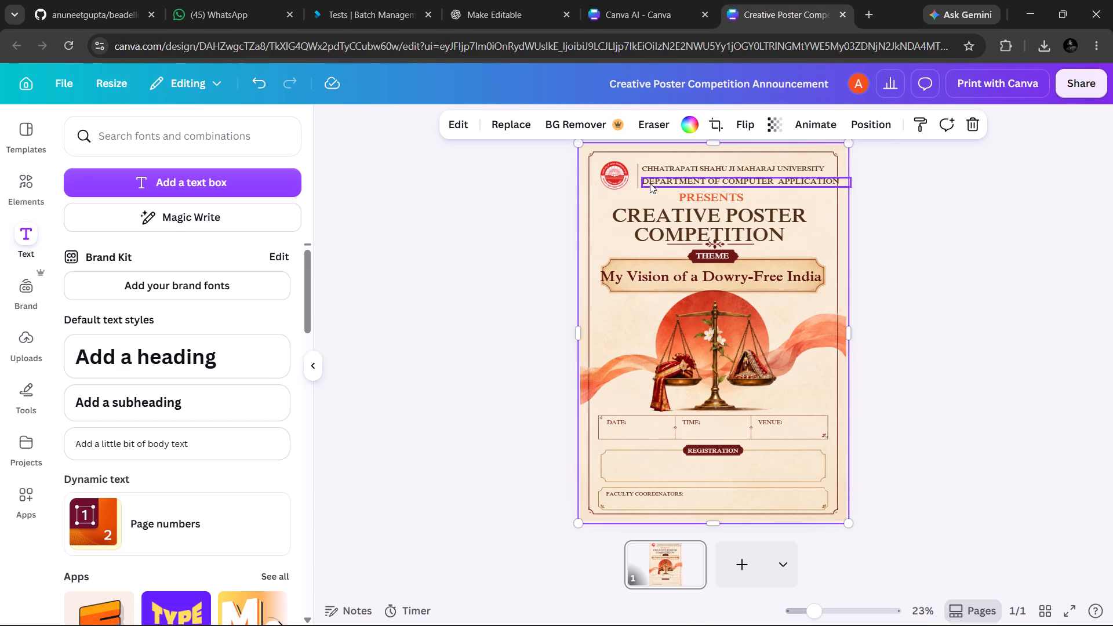
click(638, 177)
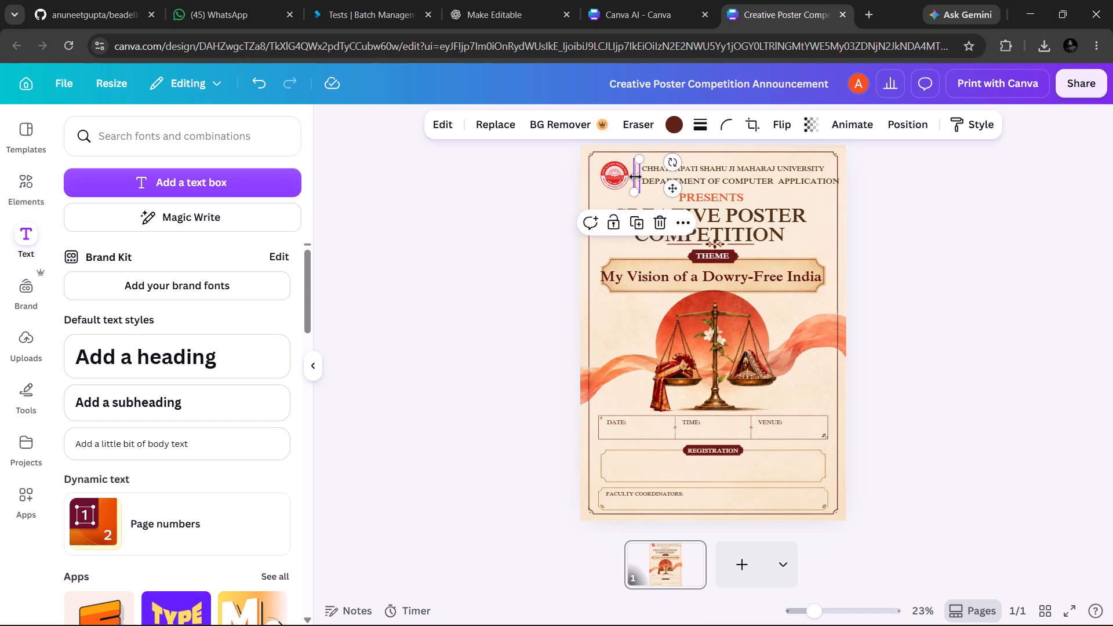
Move the DEPARTMENT OF COMPUTER APPLICATION line slightly left and down so it fits inside the poster border.
click(697, 176)
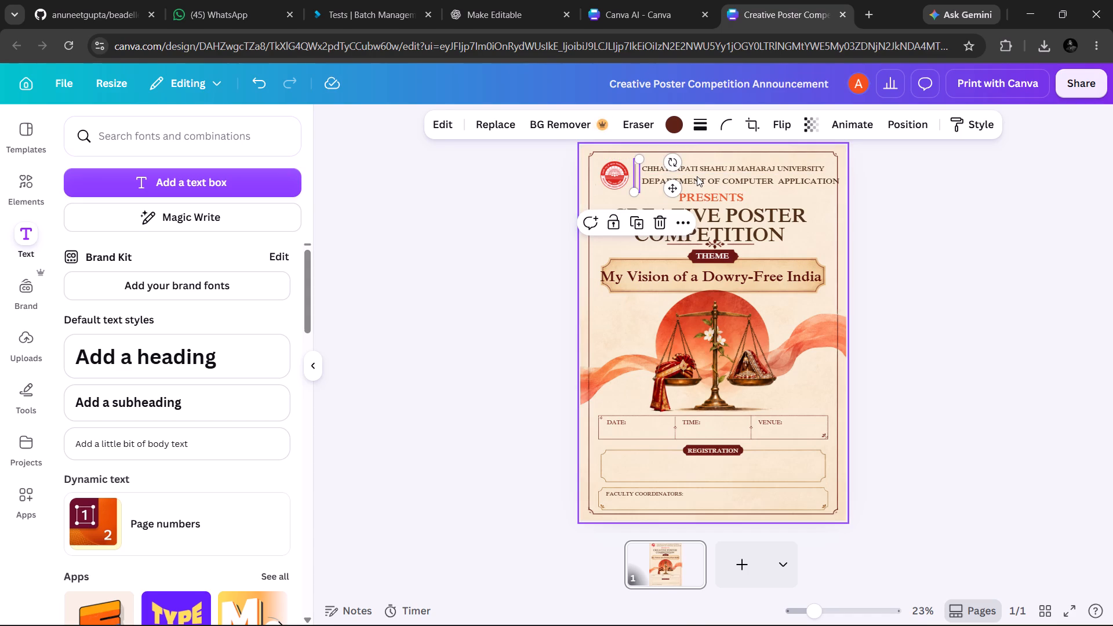
click(697, 179)
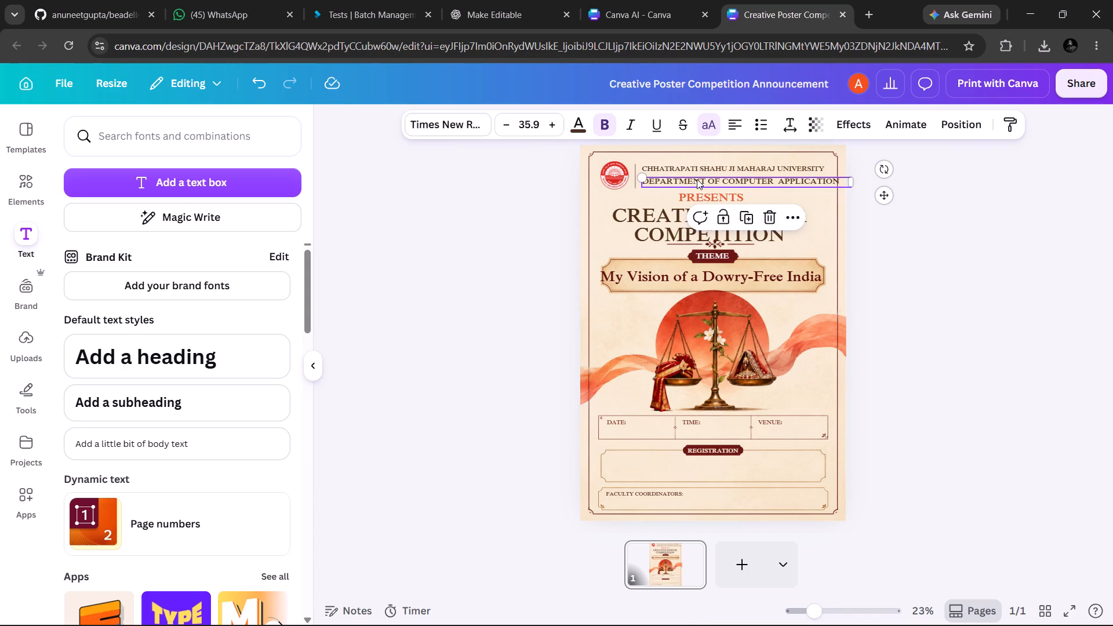
drag(697, 179, 693, 180)
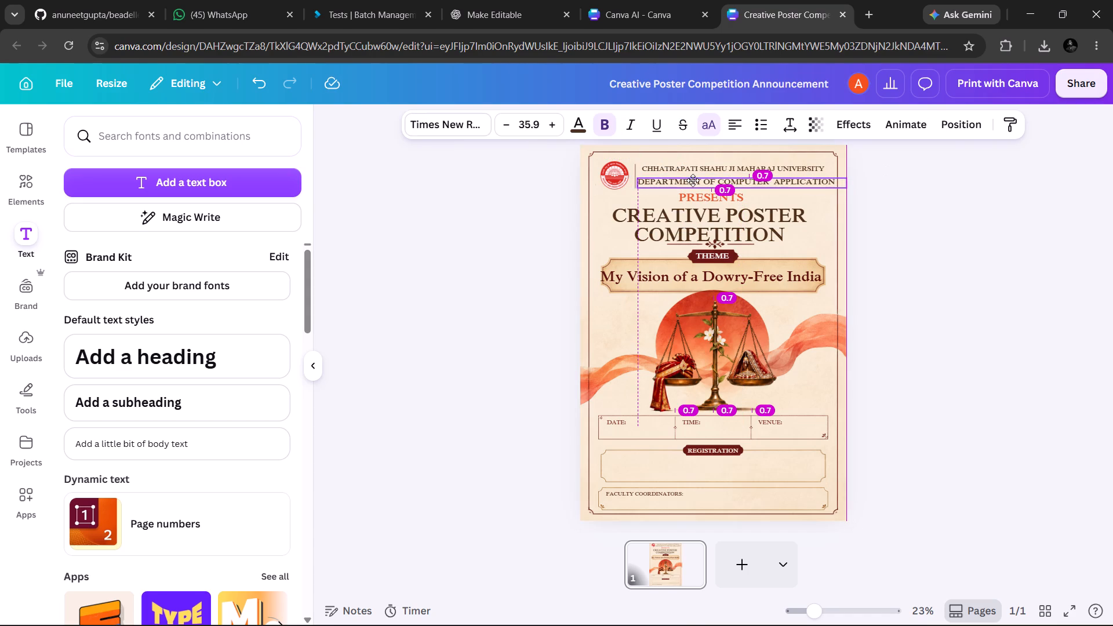
drag(693, 180, 692, 182)
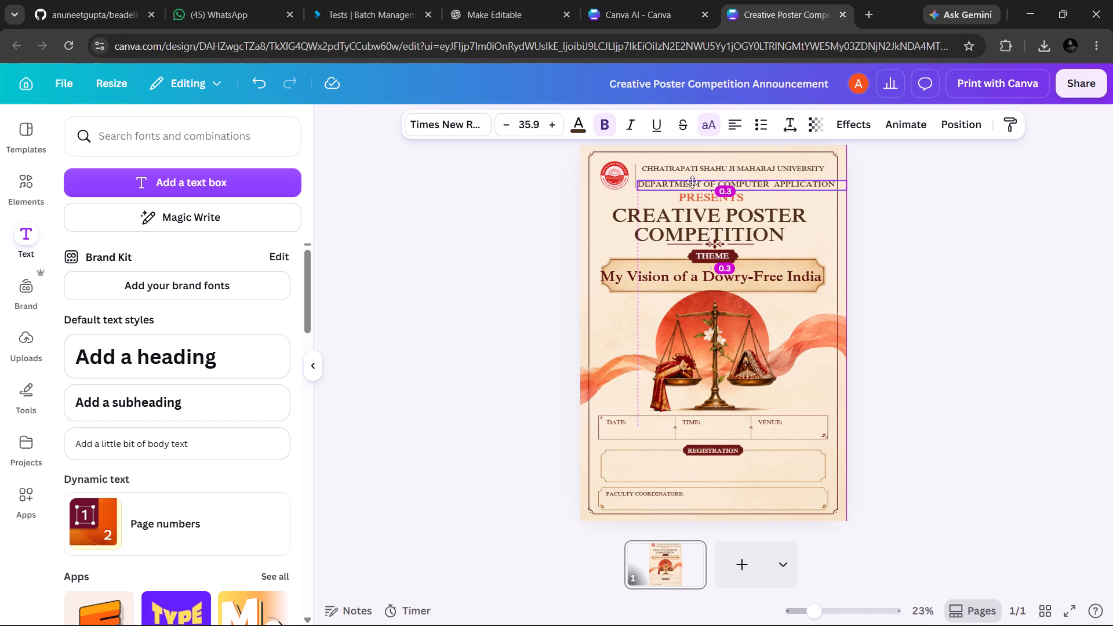
drag(692, 182, 691, 181)
Shift the CHHATRAPATI SHAHU JI MAHARAJ UNIVERSITY line slightly left to align with the department line and deselect it.
click(706, 168)
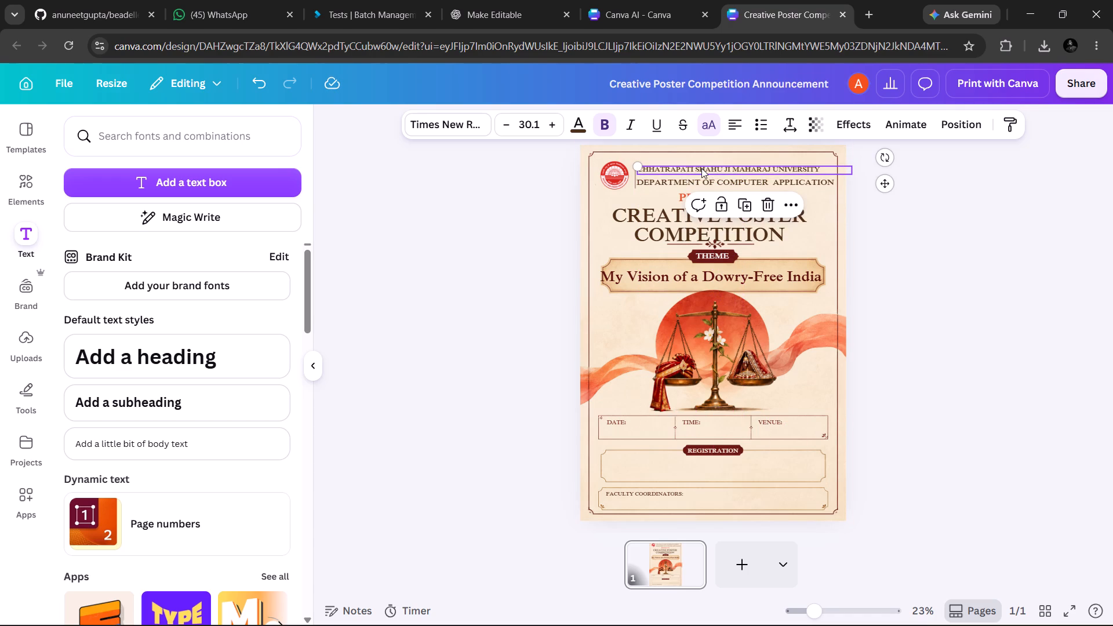
click(940, 241)
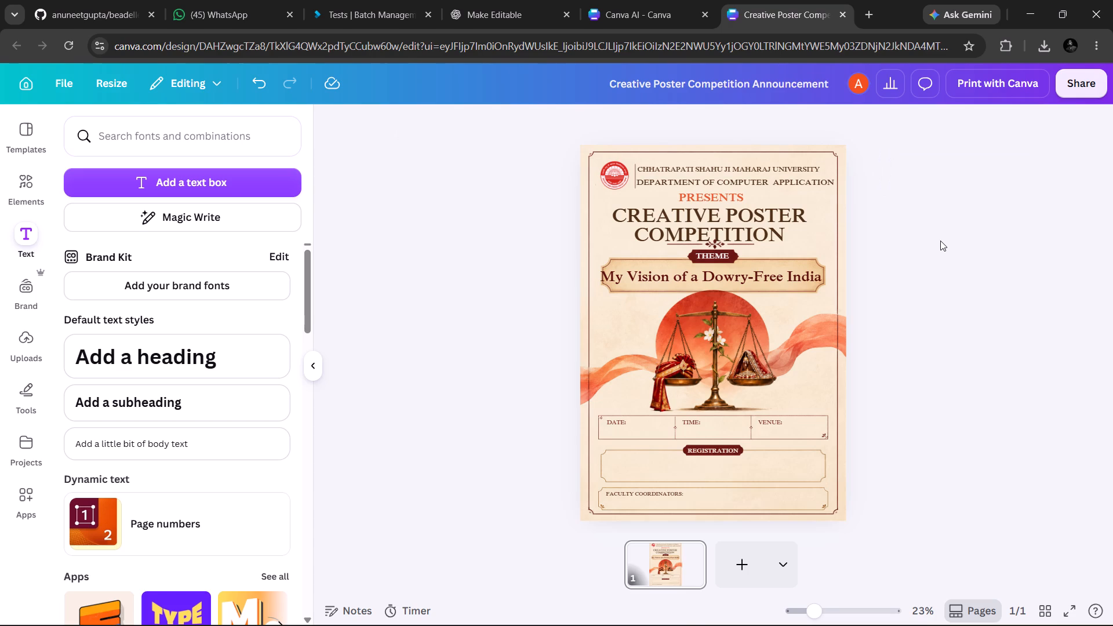
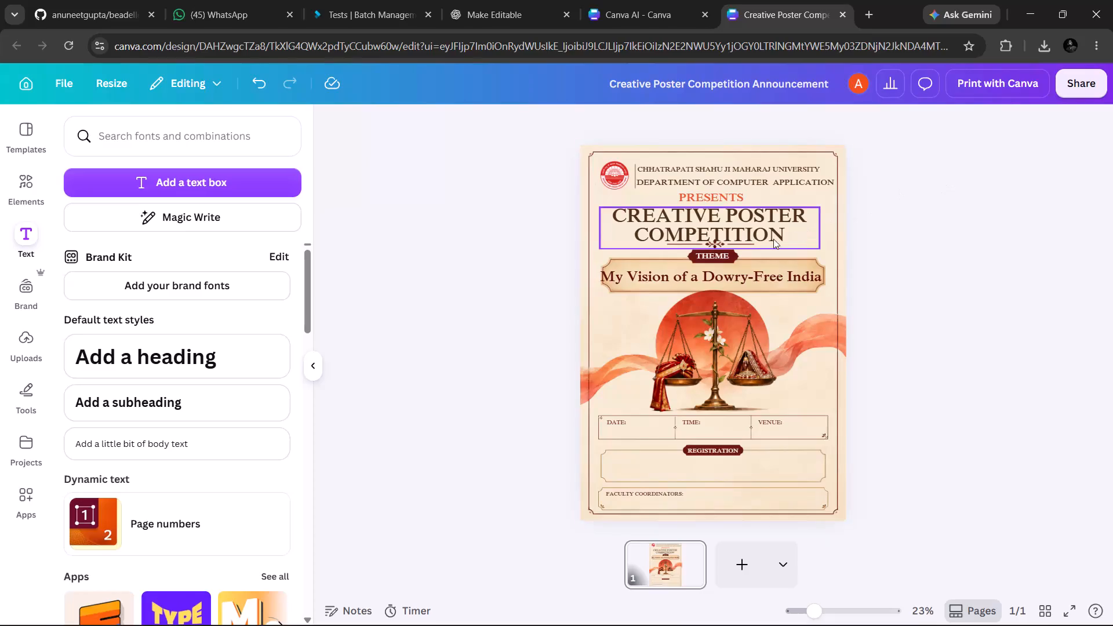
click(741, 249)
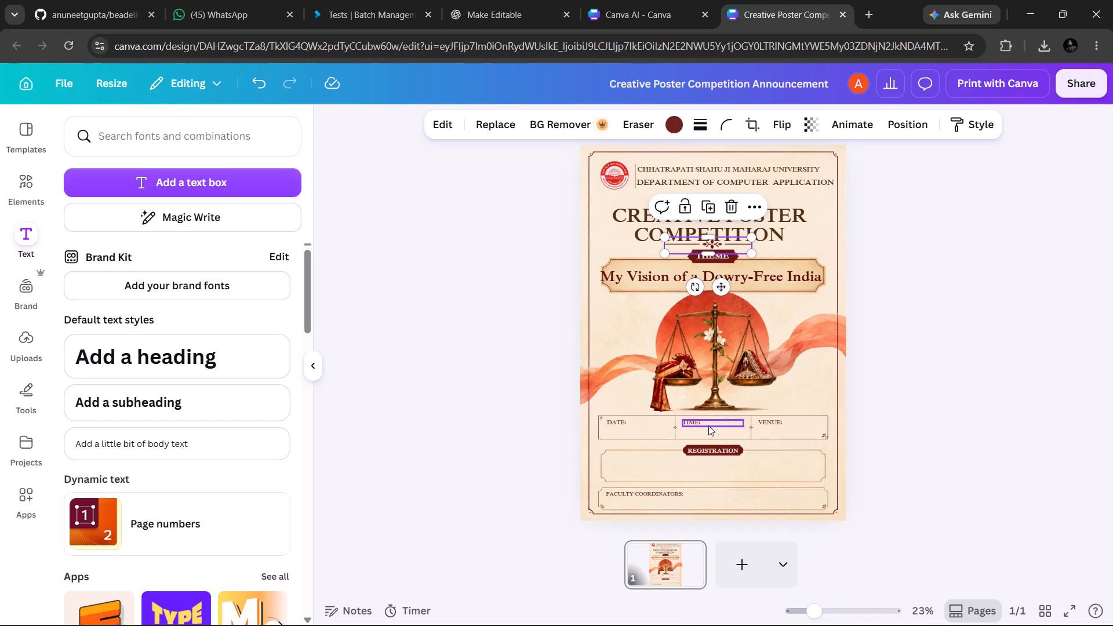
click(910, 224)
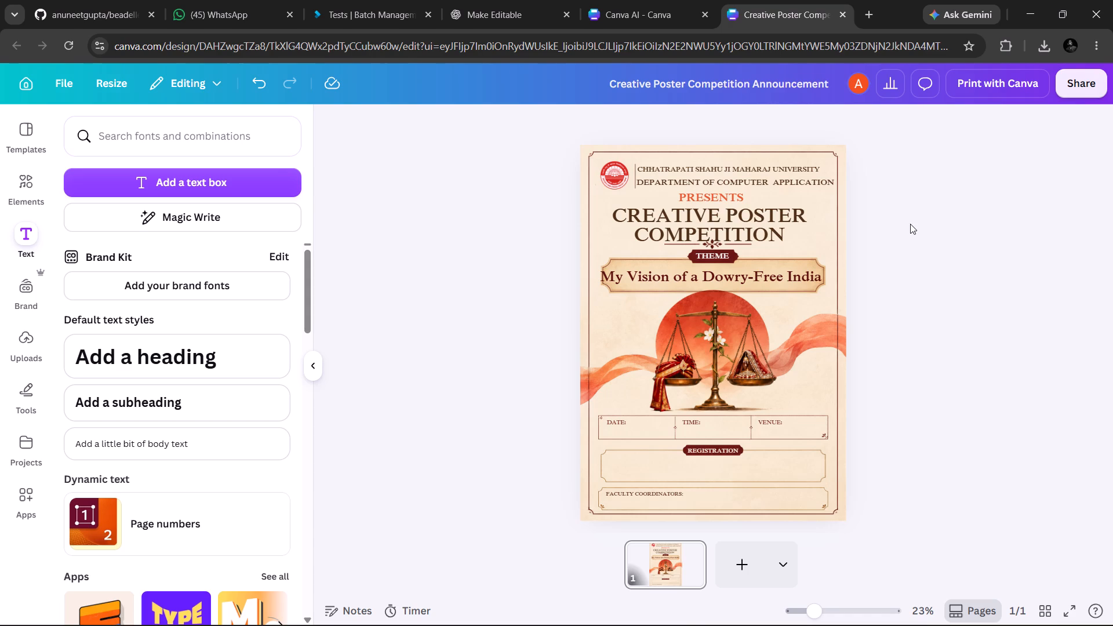
Switch to Classplus and open the live classes of the purchased NEW NIMCET 2027 Complete Course from the store.
click(314, 1)
click(317, 268)
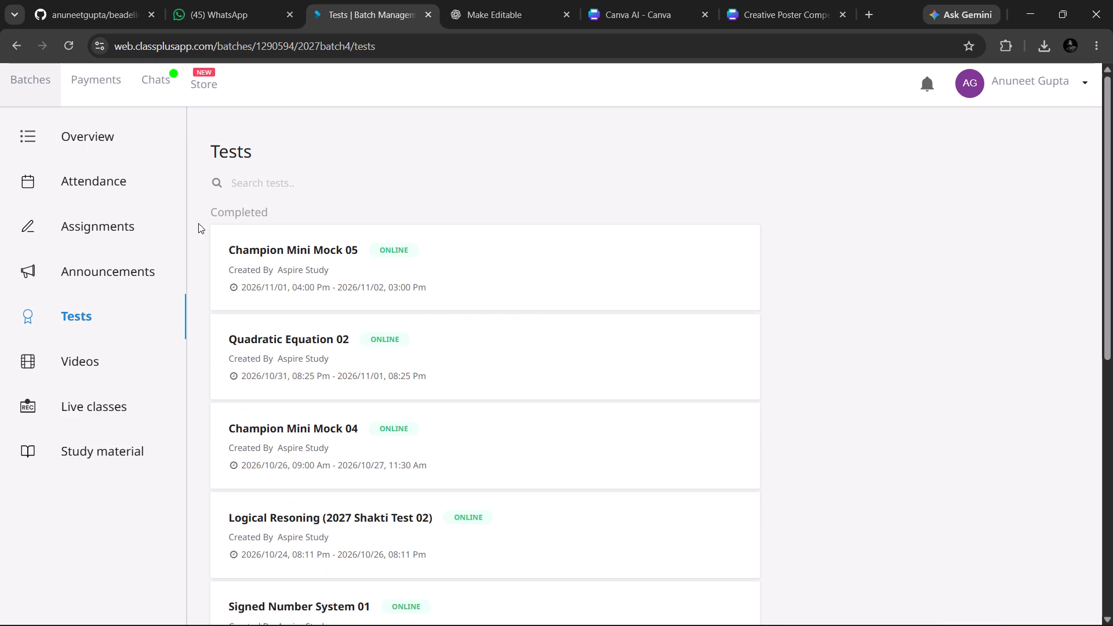
click(206, 67)
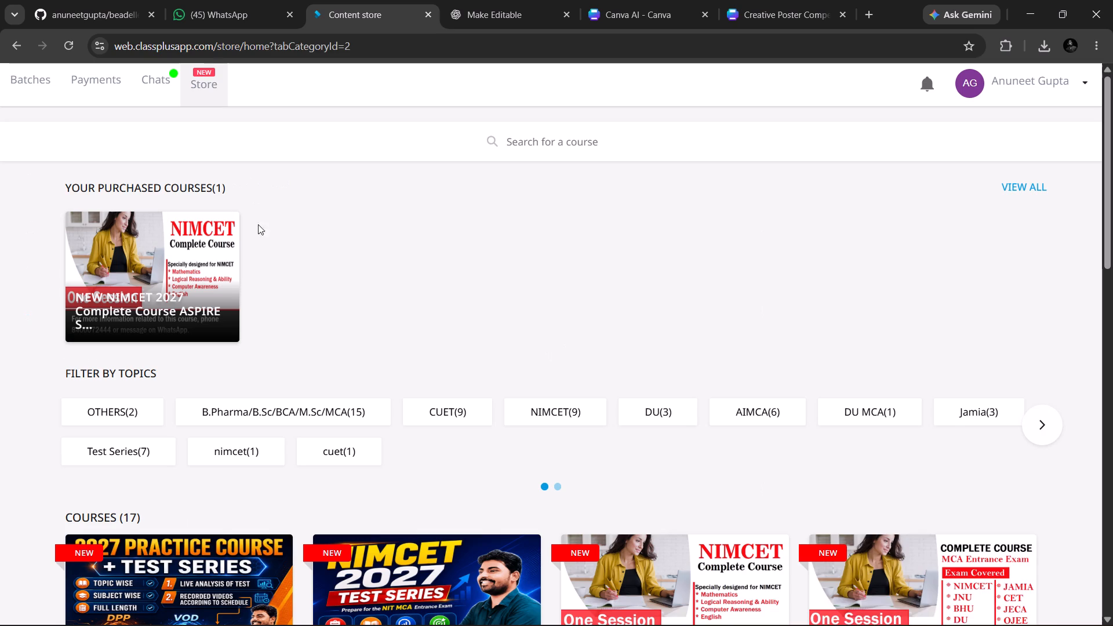
click(198, 270)
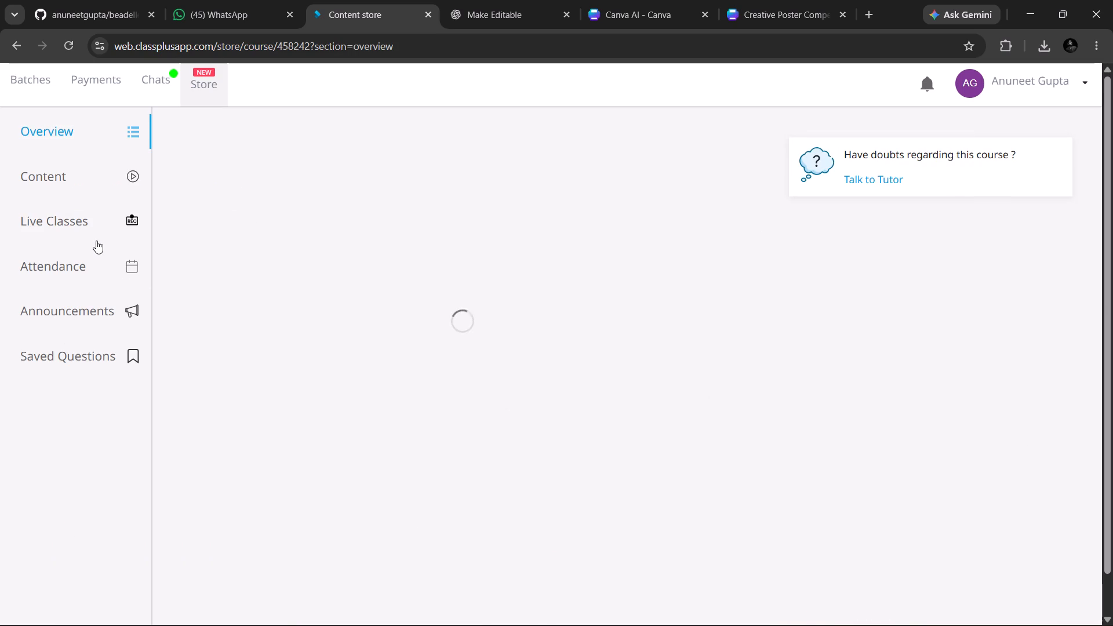
click(96, 232)
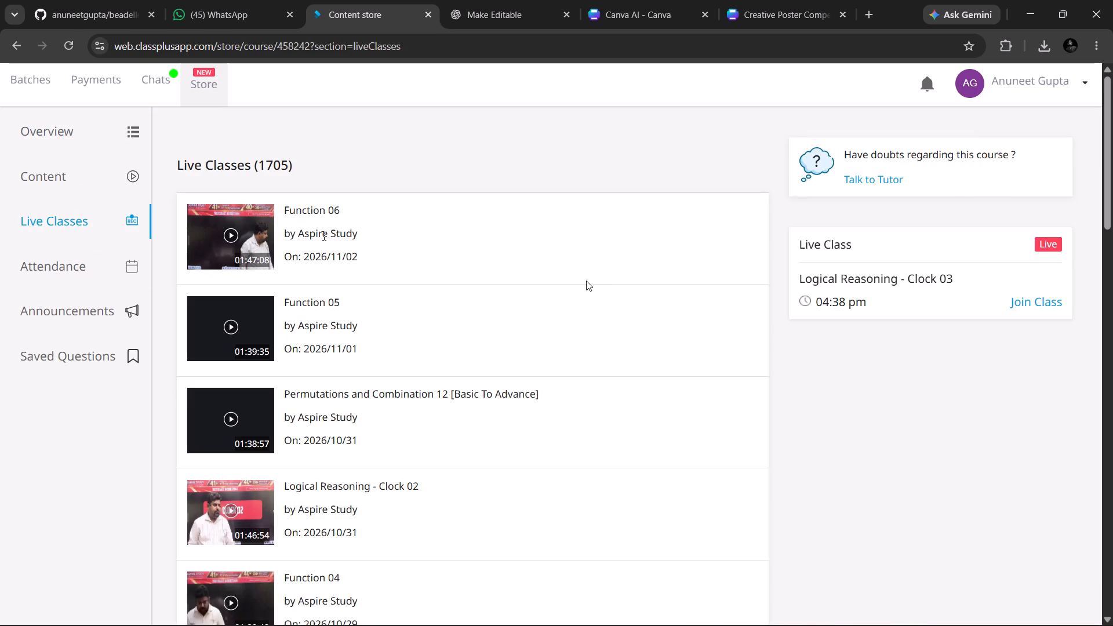
Look through the course's live class recordings back to the trigonometry basics lectures of August 2026.
drag(1112, 173, 1112, 485)
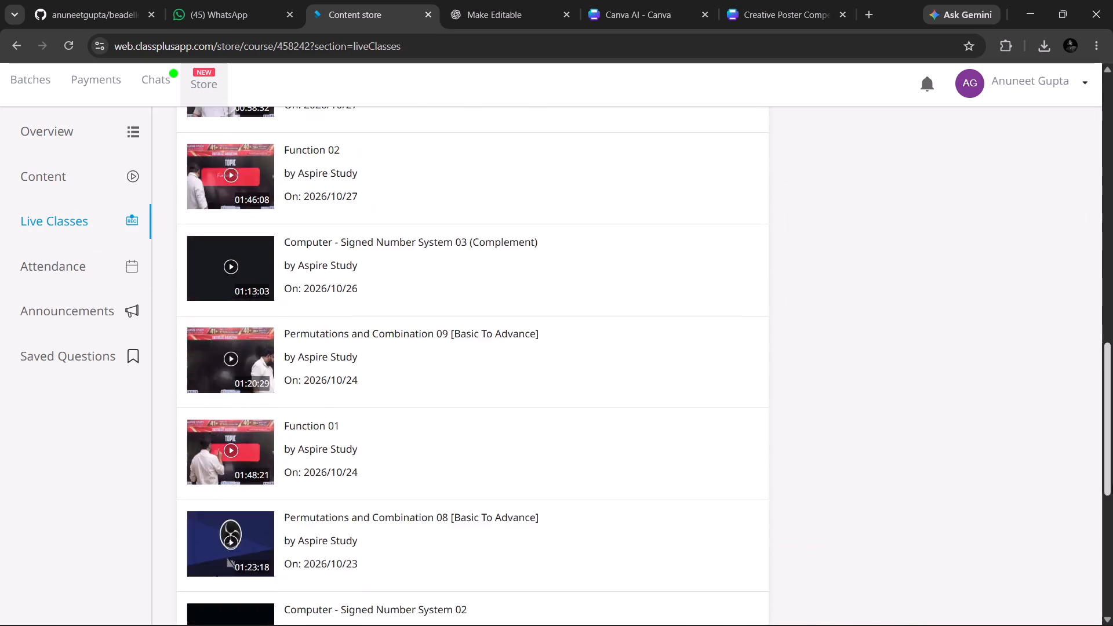
drag(1112, 485, 1112, 621)
drag(1112, 338, 1112, 625)
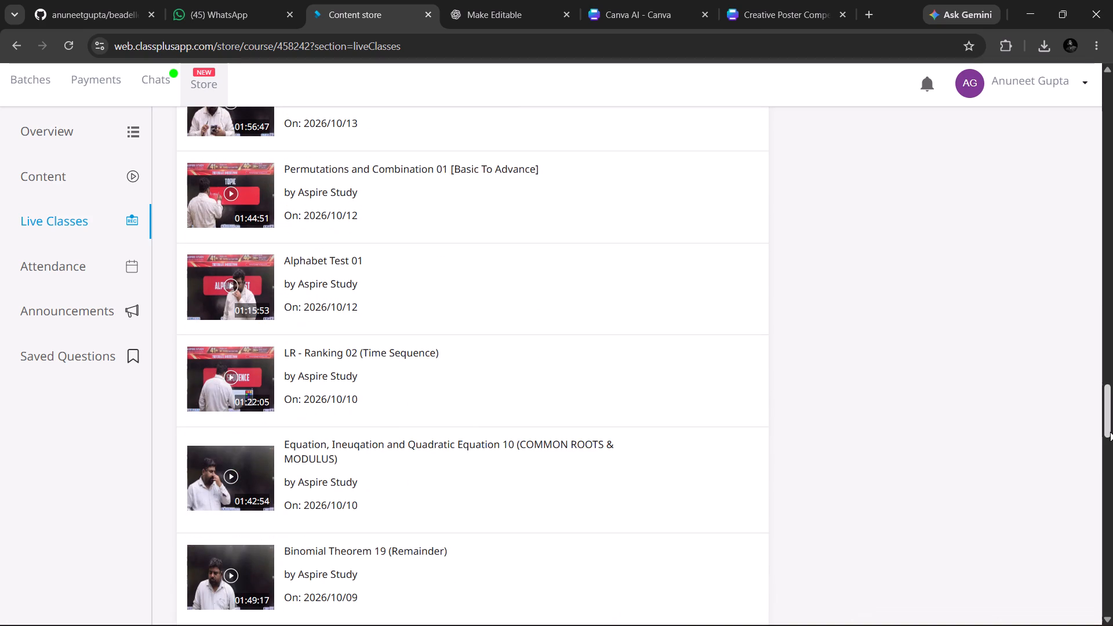
drag(1110, 432, 1112, 588)
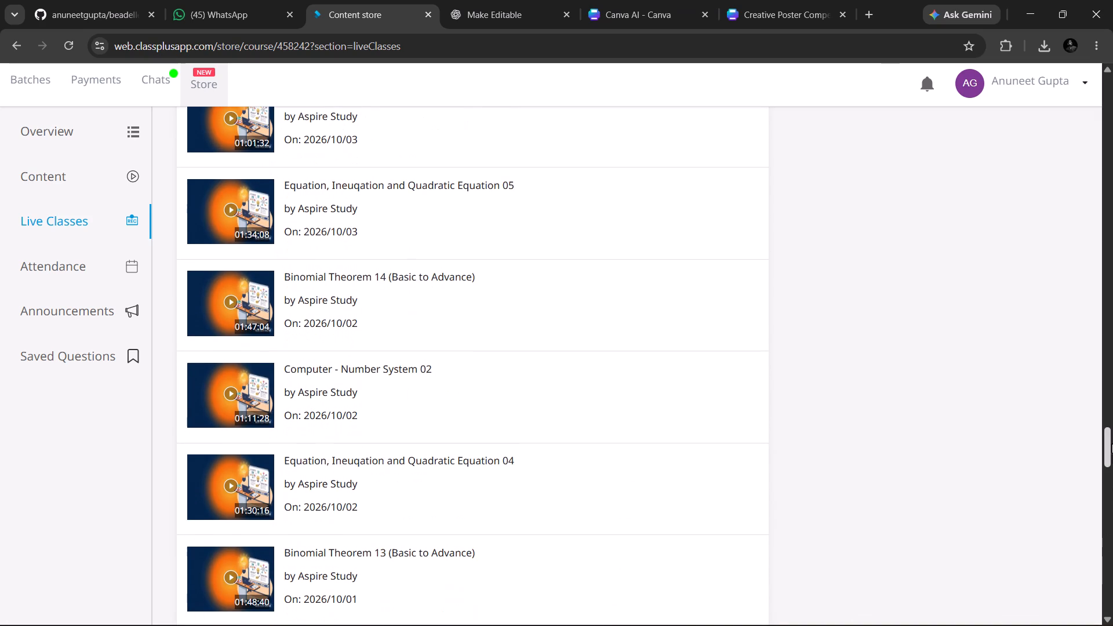
drag(1110, 439, 1102, 610)
drag(1105, 492, 1076, 598)
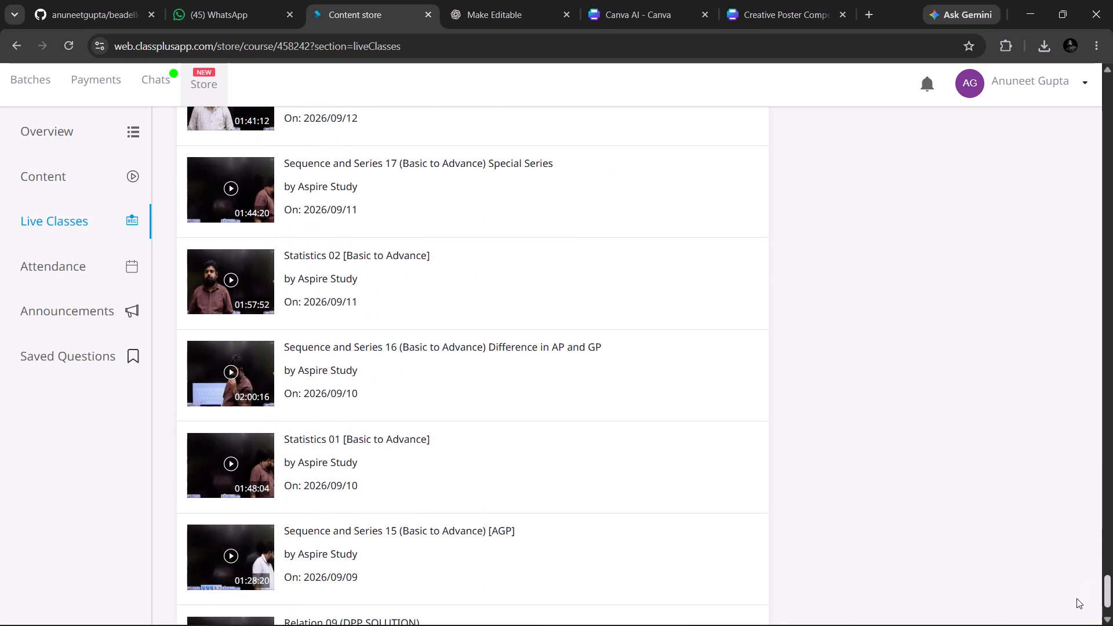
drag(1076, 598, 1074, 607)
drag(1110, 519, 1112, 561)
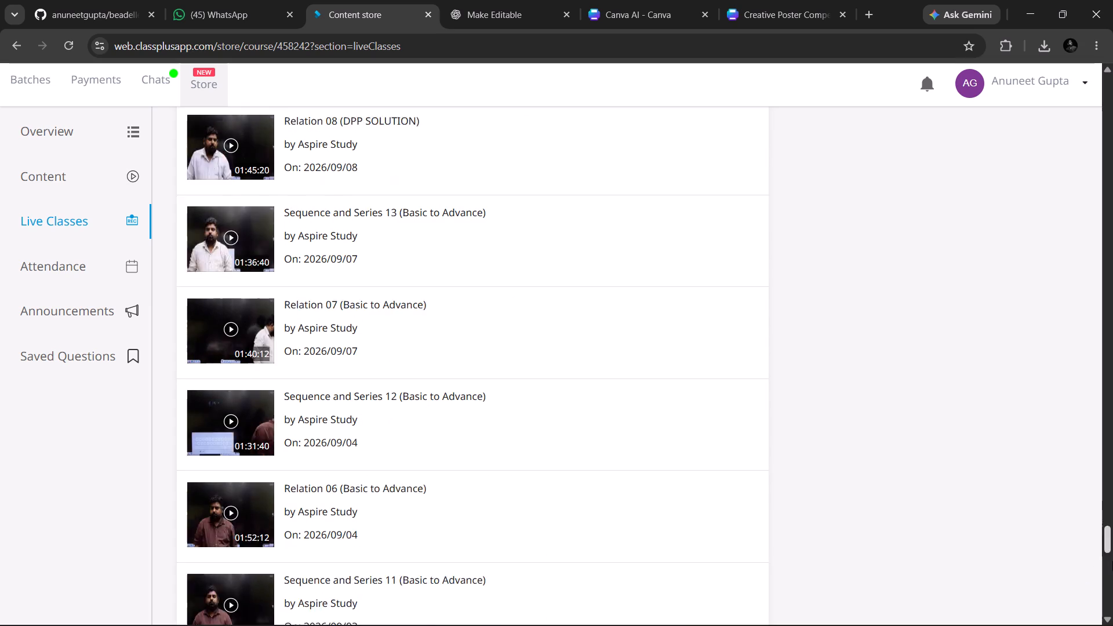
drag(1112, 561, 1112, 625)
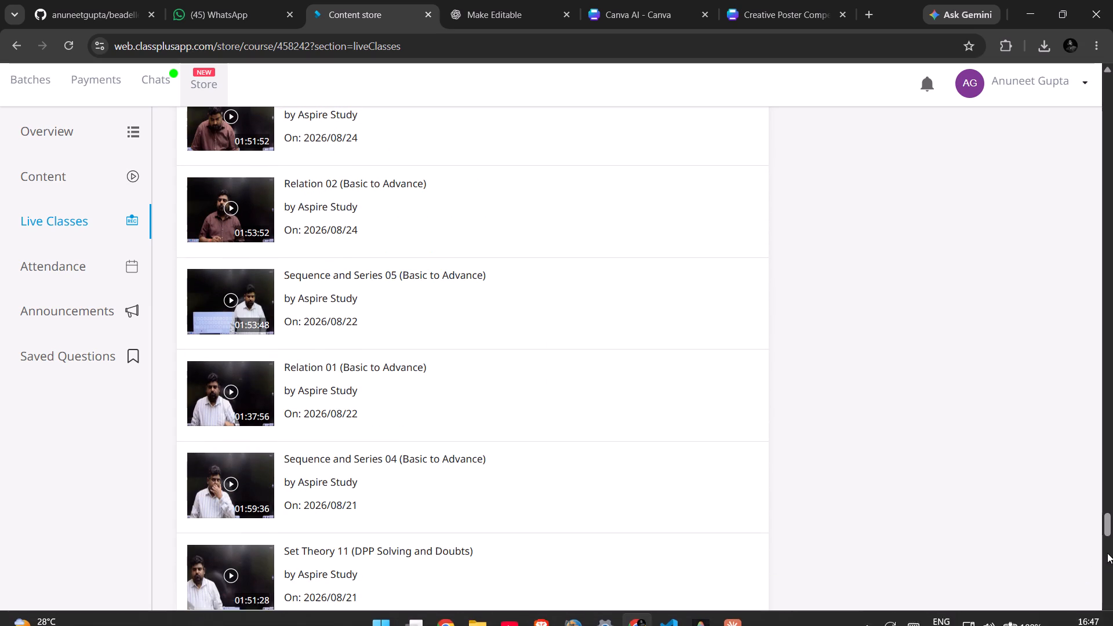
drag(1108, 530, 1108, 540)
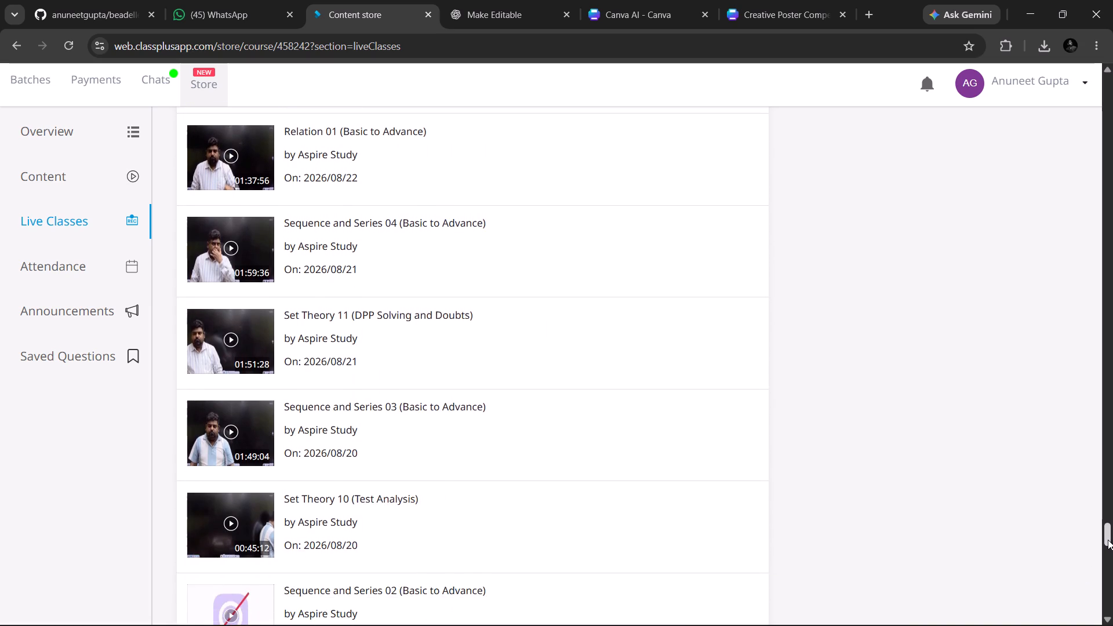
drag(1108, 540, 1108, 595)
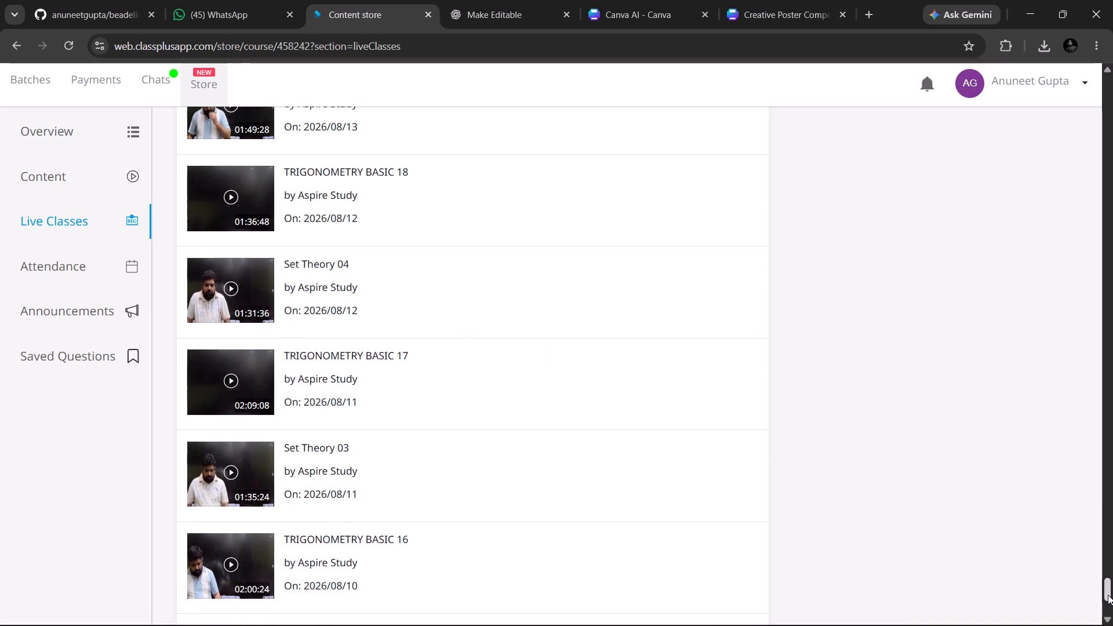
drag(1108, 595, 1108, 592)
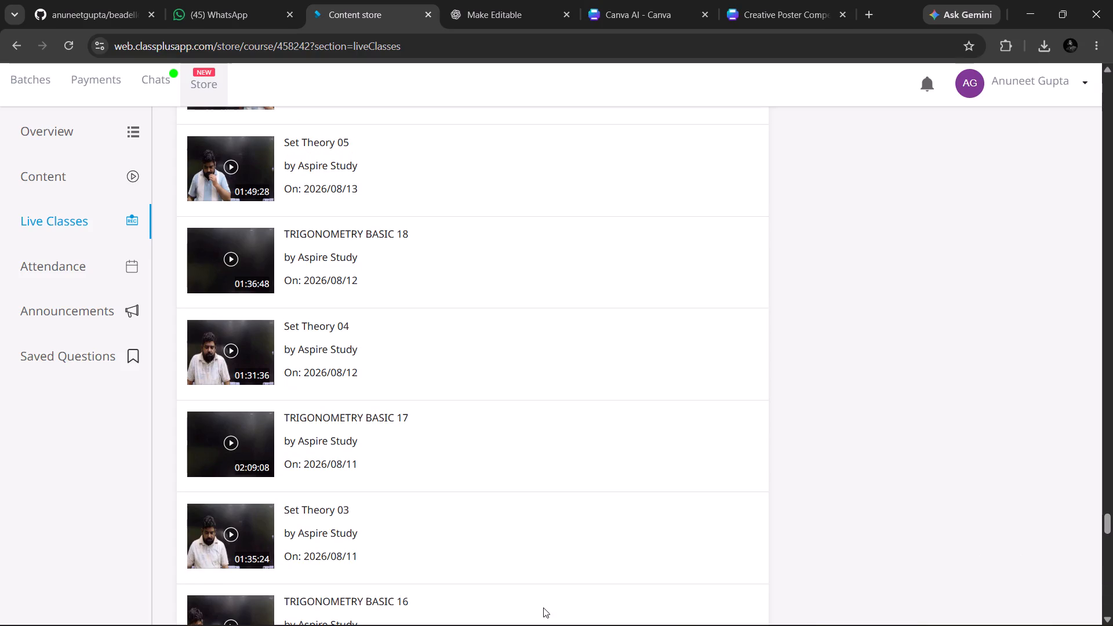
Play the TRIGONOMETRY BASIC 17 recording, skip ahead to about 38 minutes before its end, and pause it there.
click(304, 446)
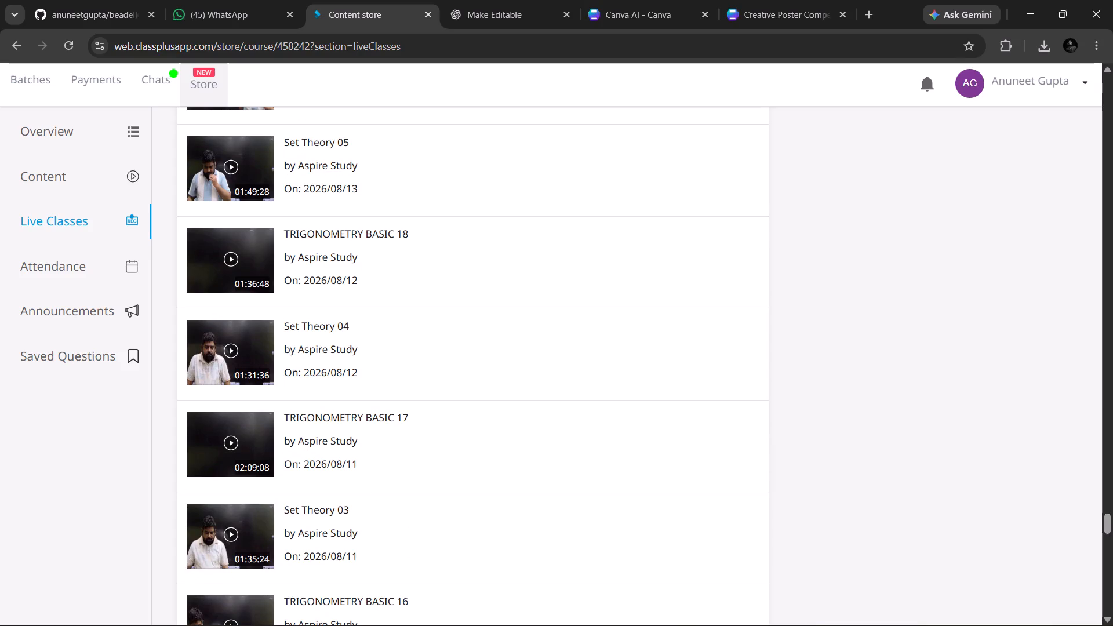
click(240, 448)
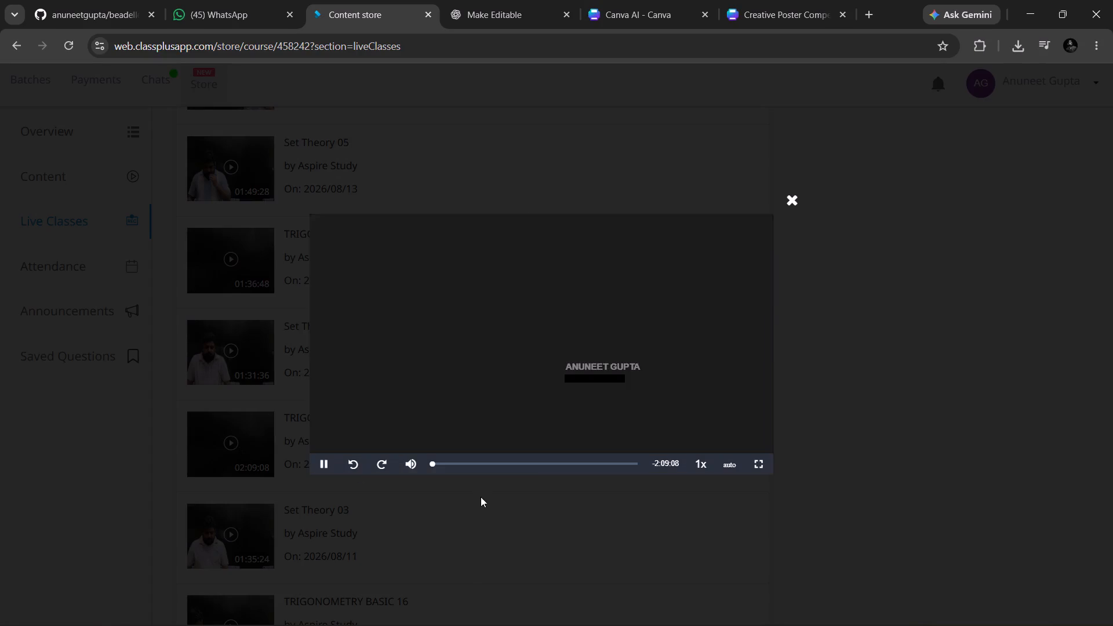
click(577, 463)
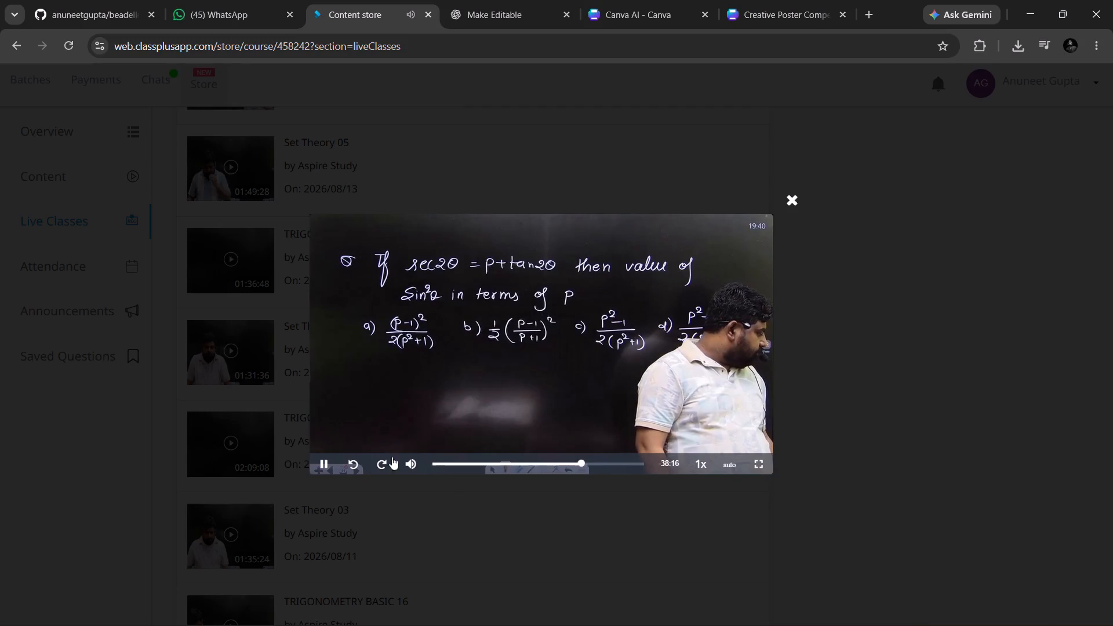
click(328, 462)
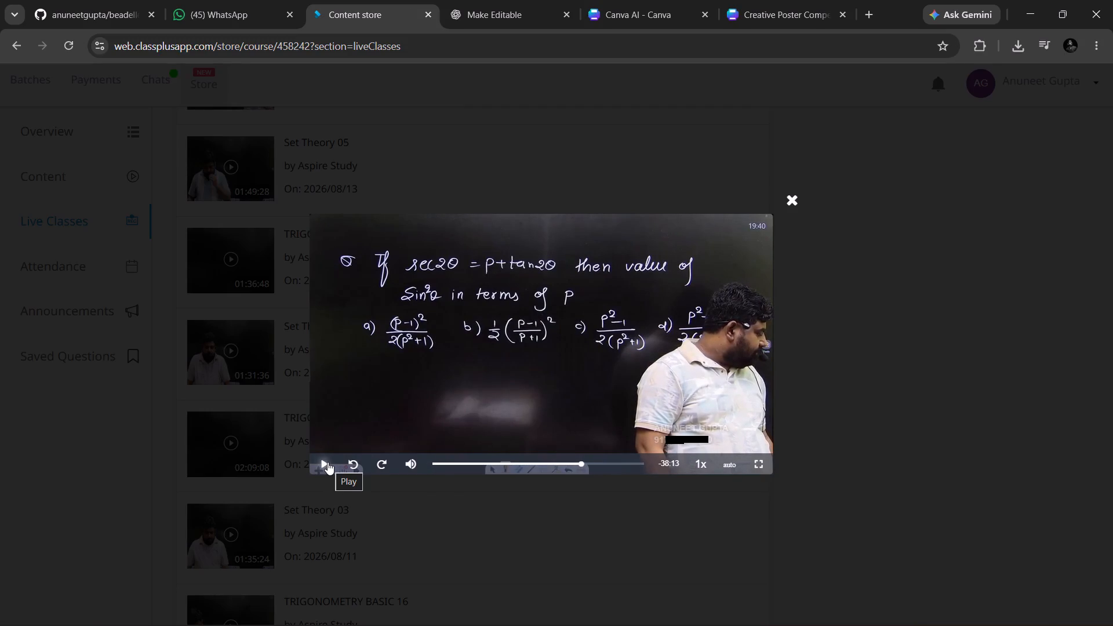
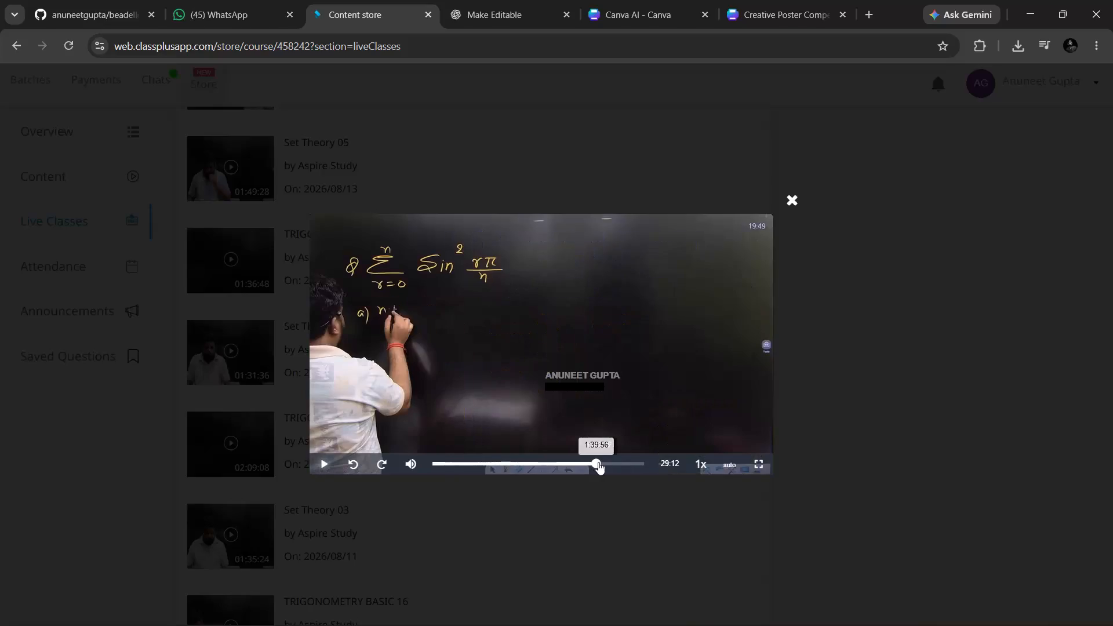
Skim the rest of the TRIGONOMETRY BASIC 17 recording in stages up to about 3 minutes before its end, and close the player.
click(606, 463)
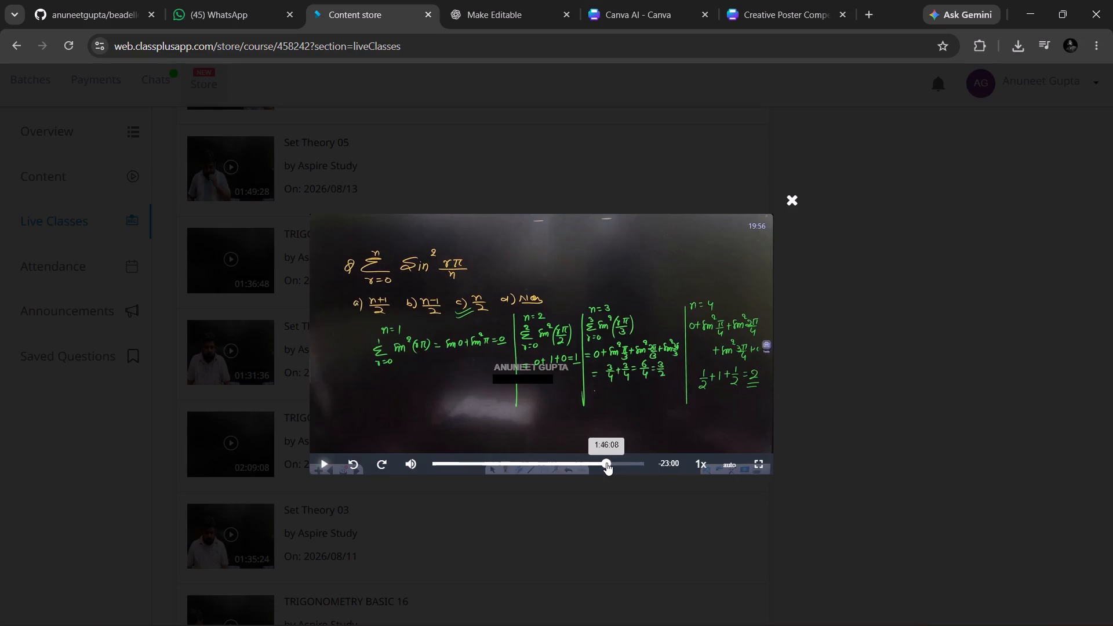
click(613, 466)
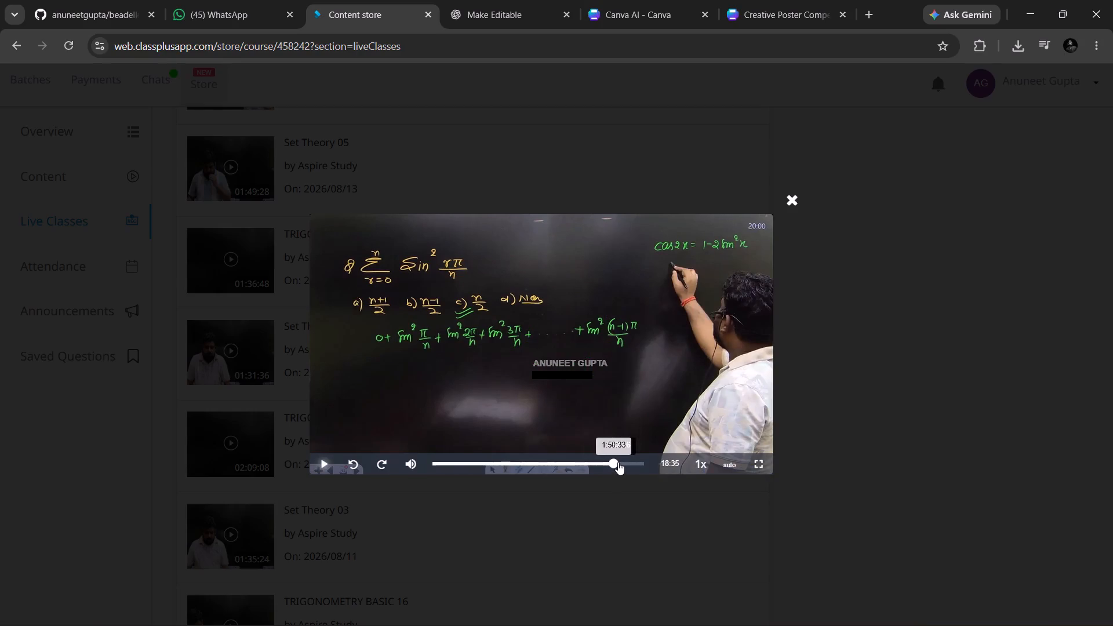
click(622, 460)
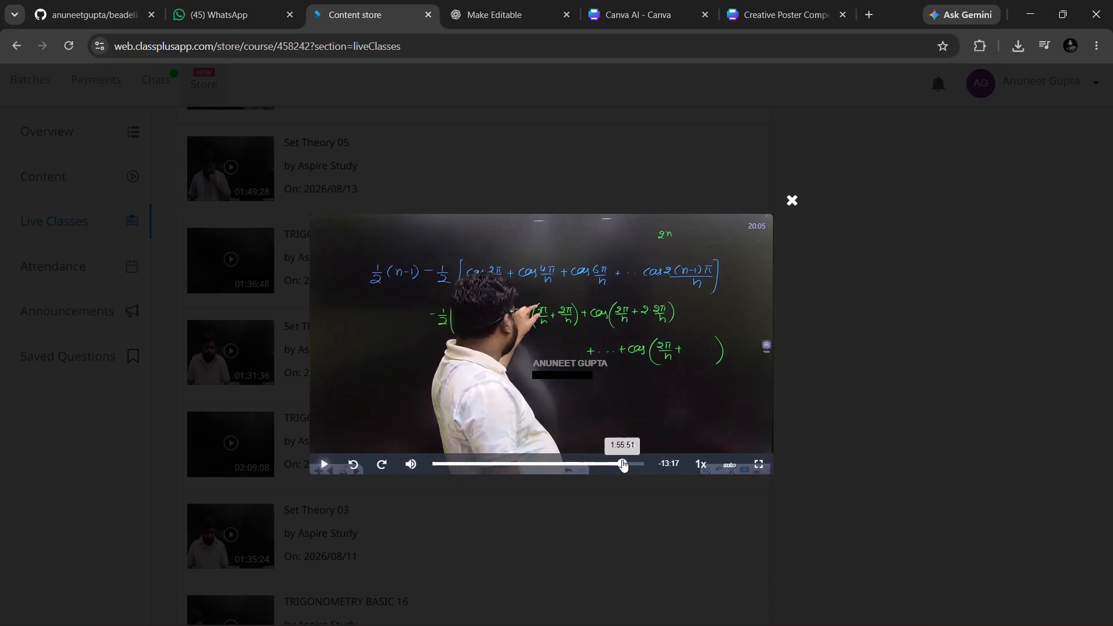
click(635, 459)
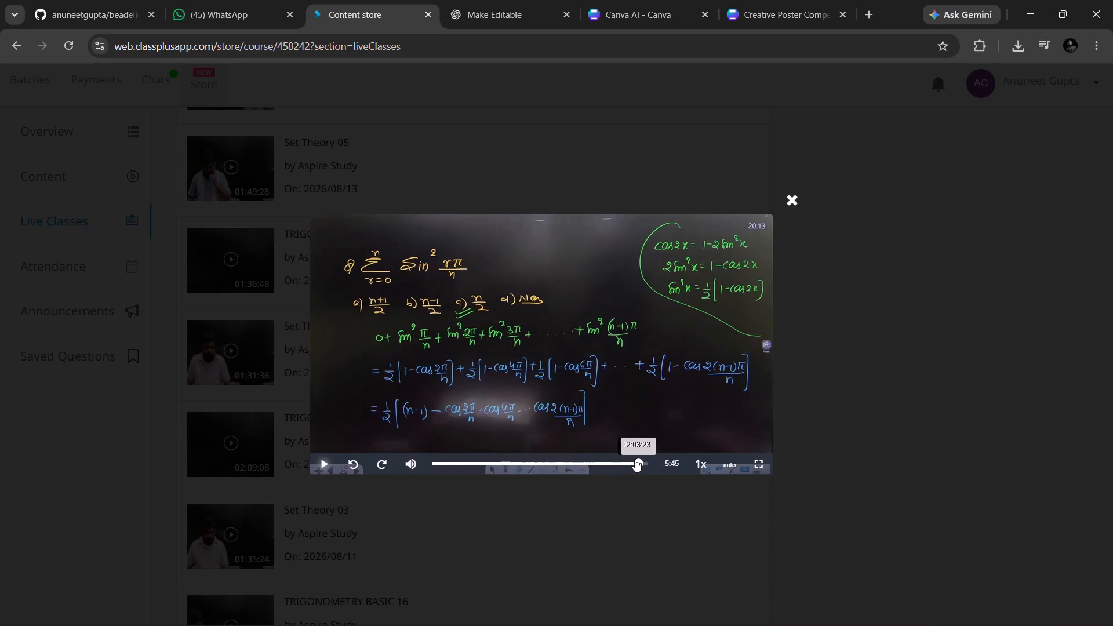
click(642, 460)
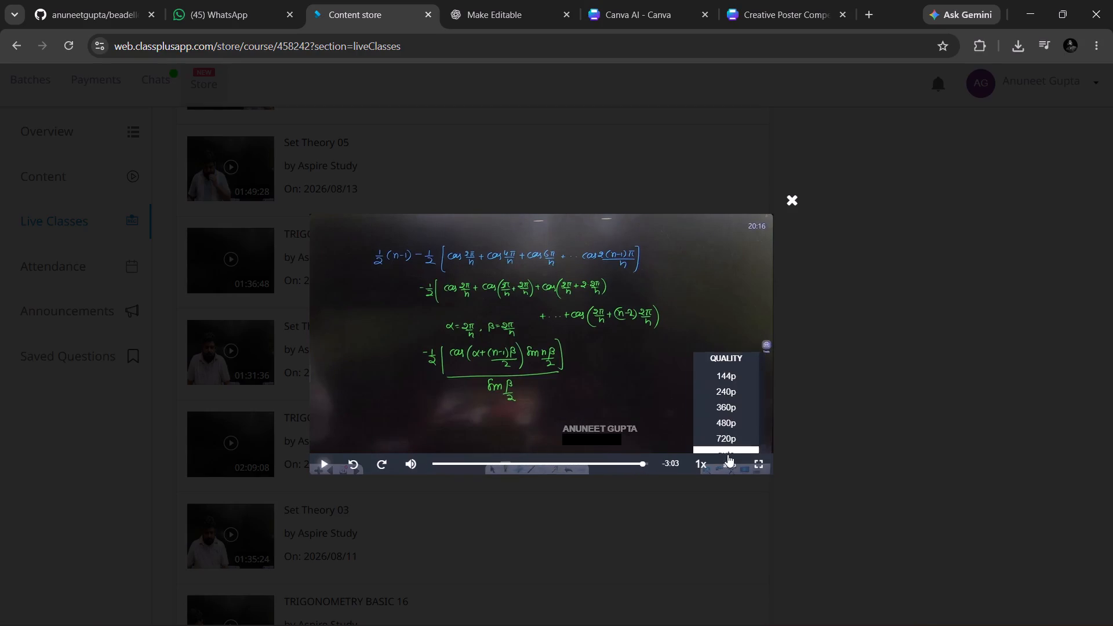
click(796, 201)
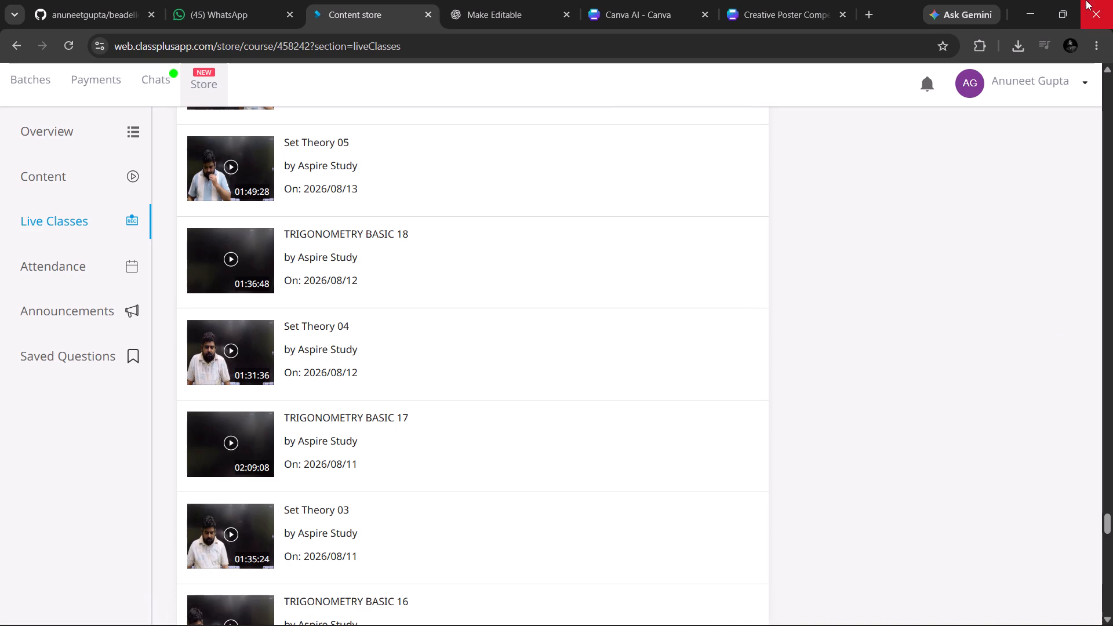
Return to the Creative Poster Competition Announcement design in Canva and collapse its text side panel.
click(1021, 4)
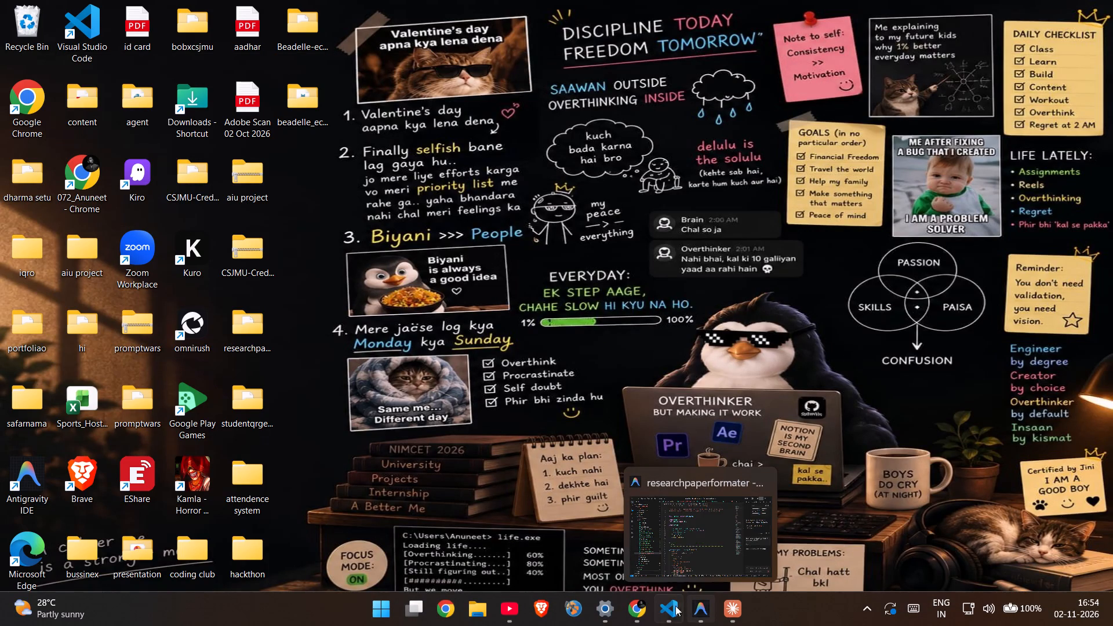
click(645, 605)
click(776, 0)
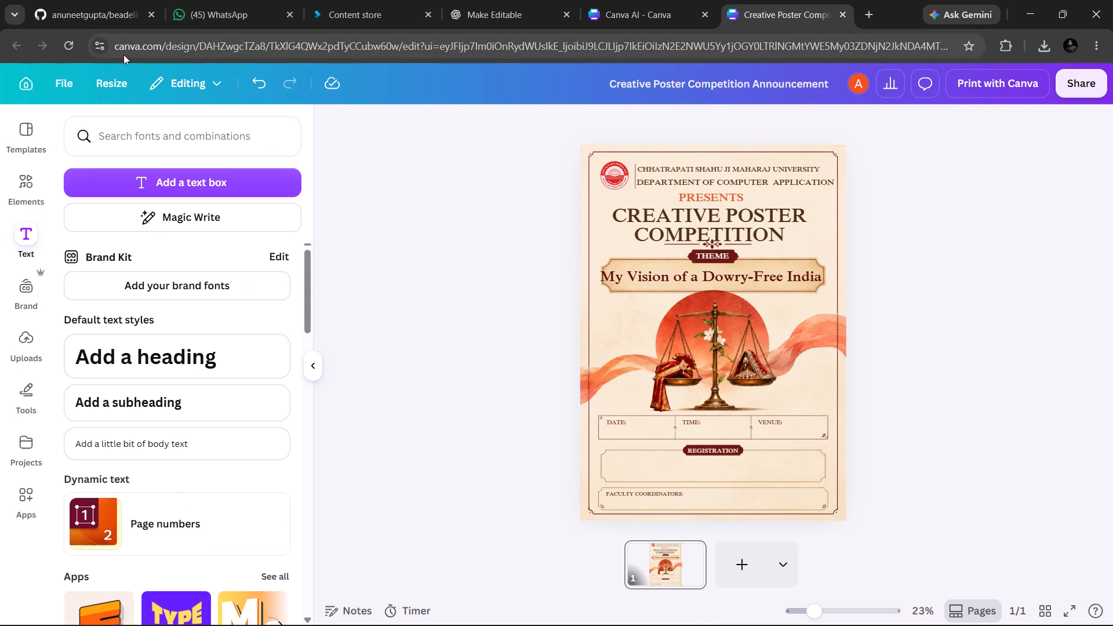
click(62, 56)
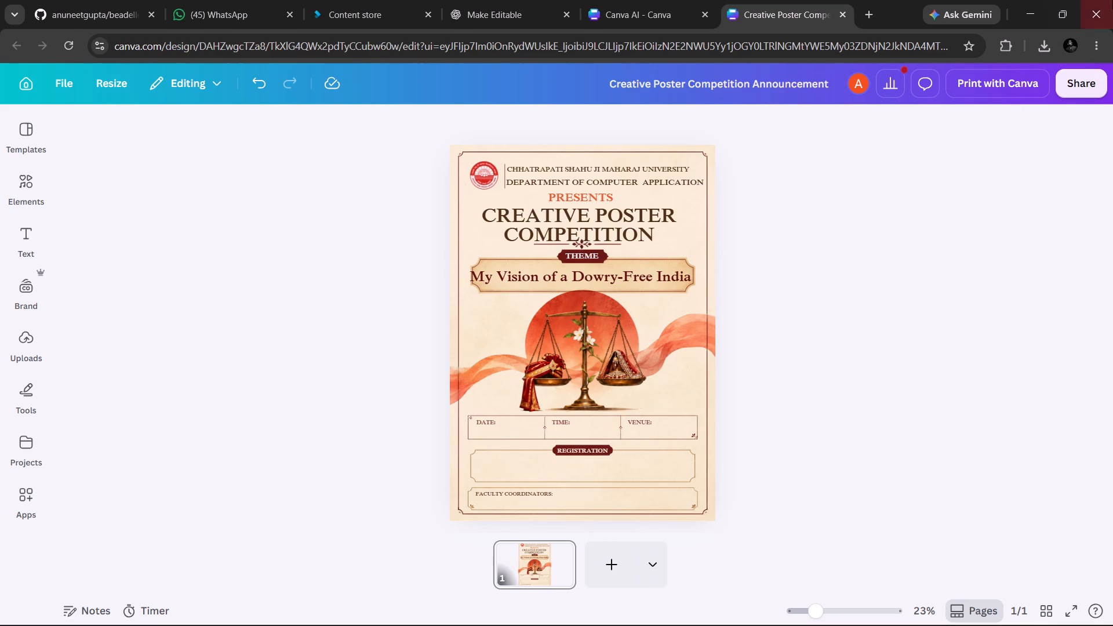
Minimise the browser window to show the desktop.
click(1039, 9)
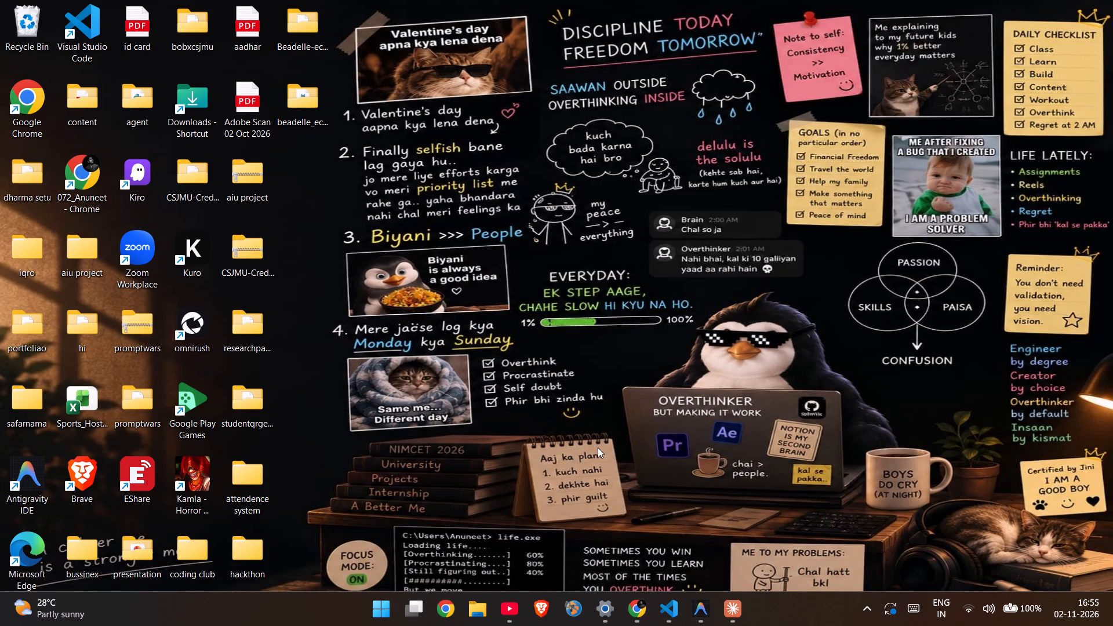
key(F17)
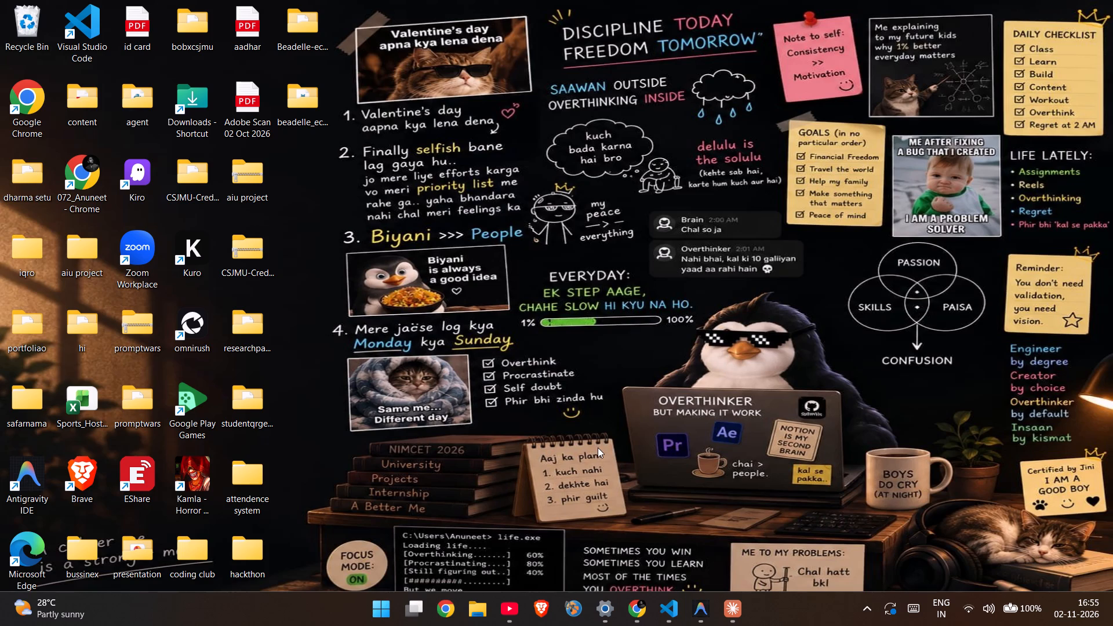